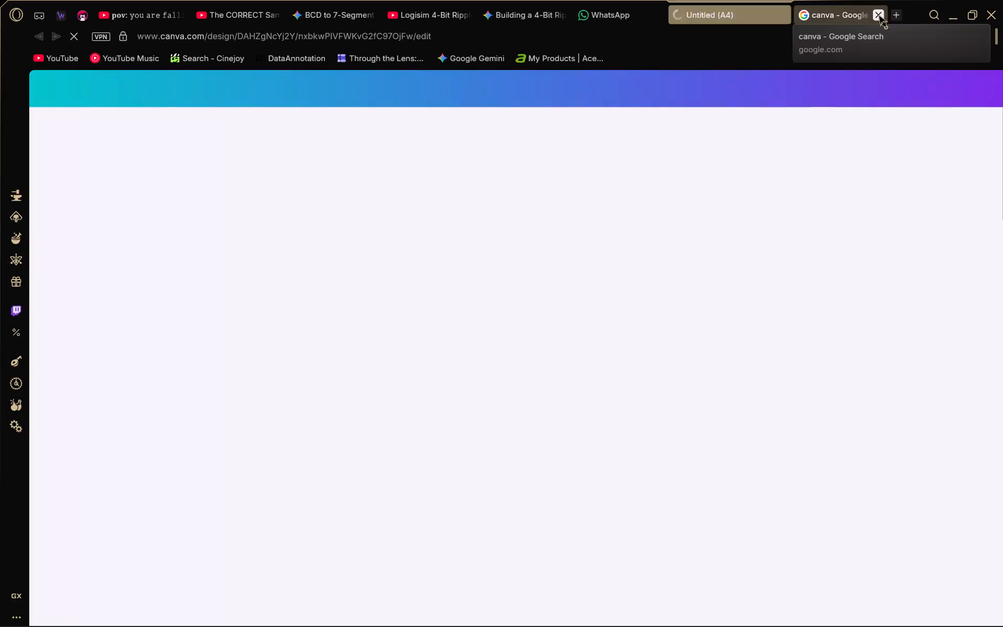
Close the Google search tab for canva and dismiss the account sign-up dialog covering the design.
click(879, 15)
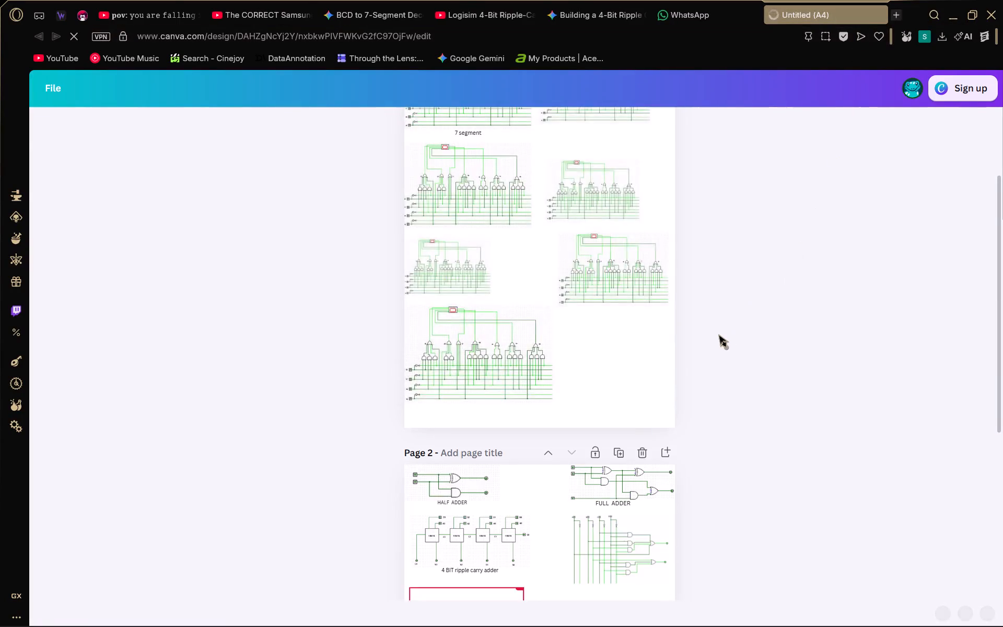
scroll(824, 453, down, 2)
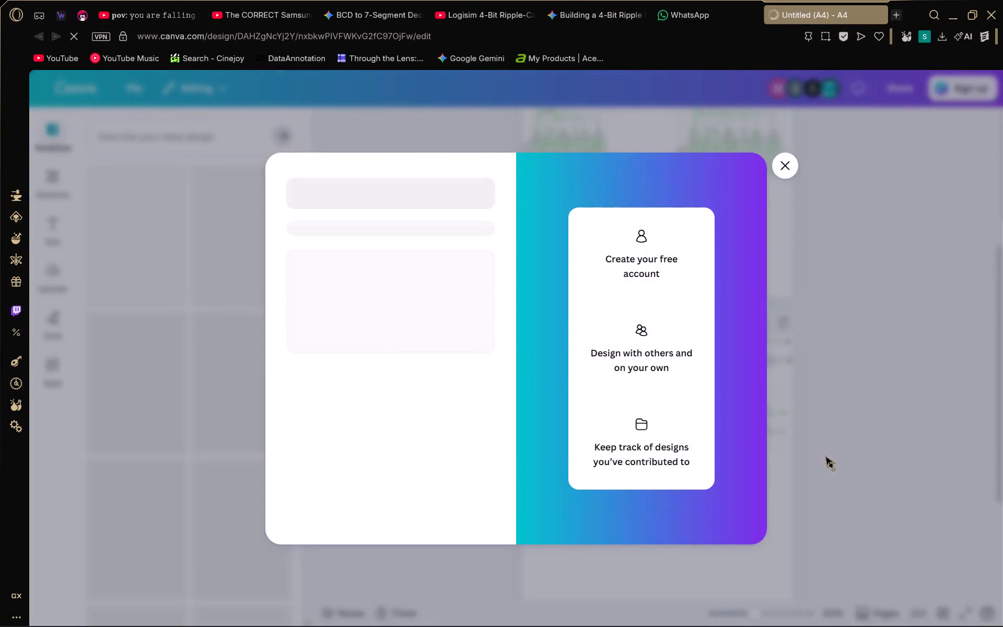
click(787, 167)
Look over the 7-segment circuit images on page 1 and the adder and detector circuits on page 2.
scroll(832, 328, down, 1)
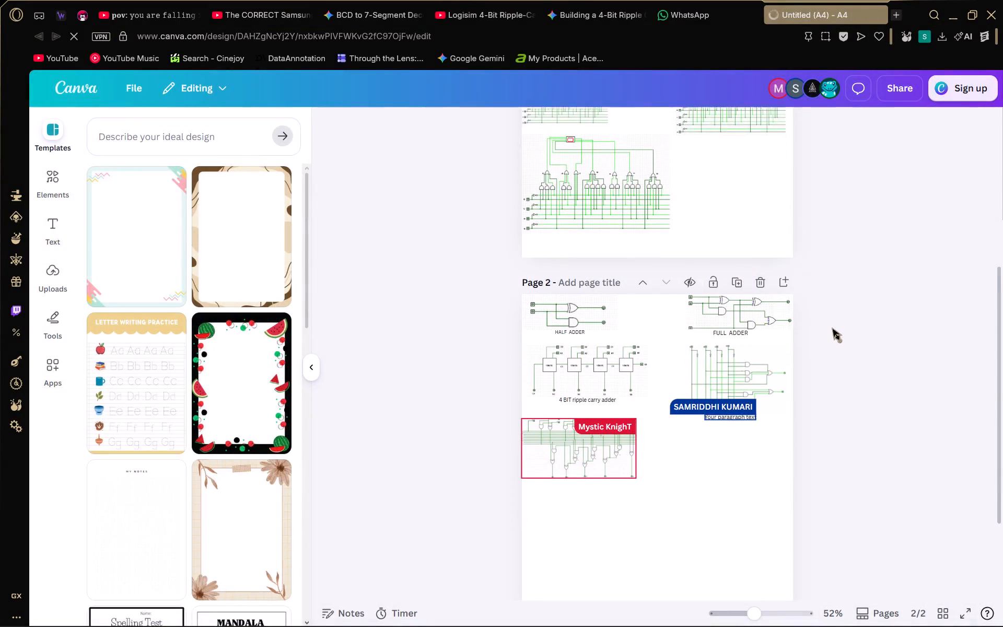
scroll(832, 328, down, 1)
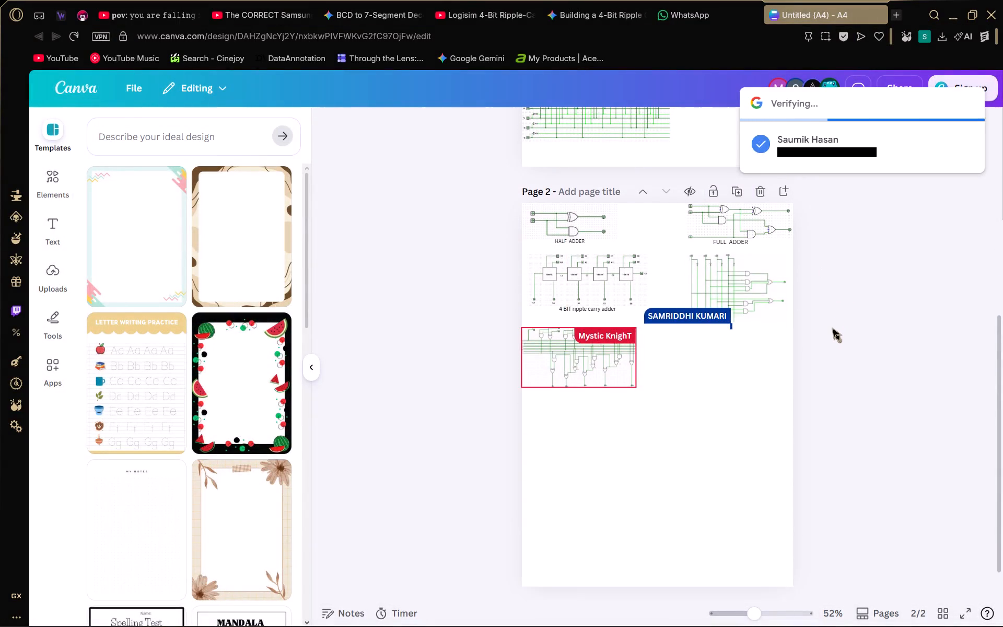
scroll(832, 328, up, 1)
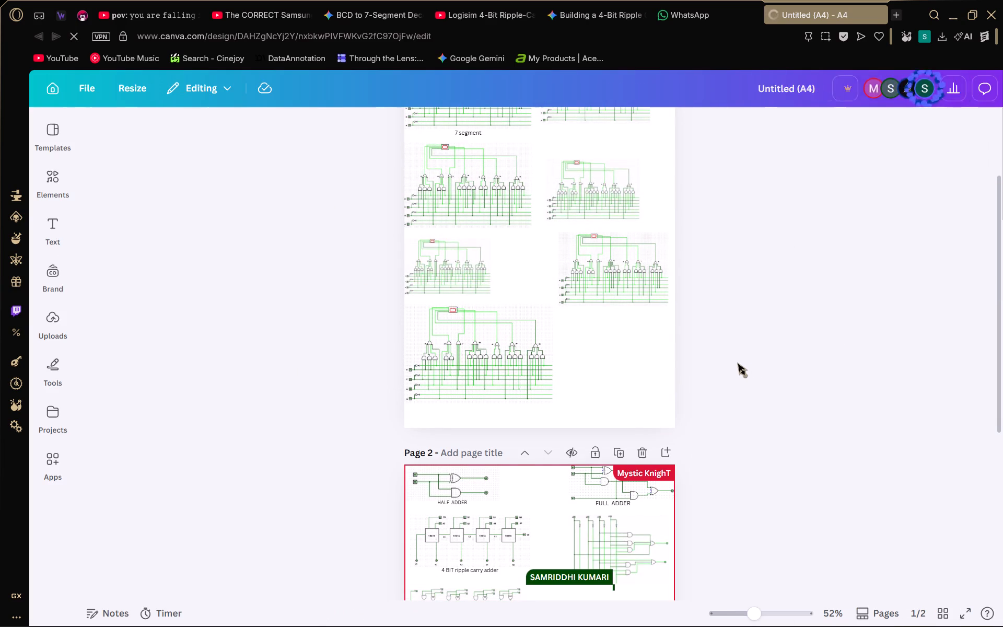
scroll(738, 363, down, 3)
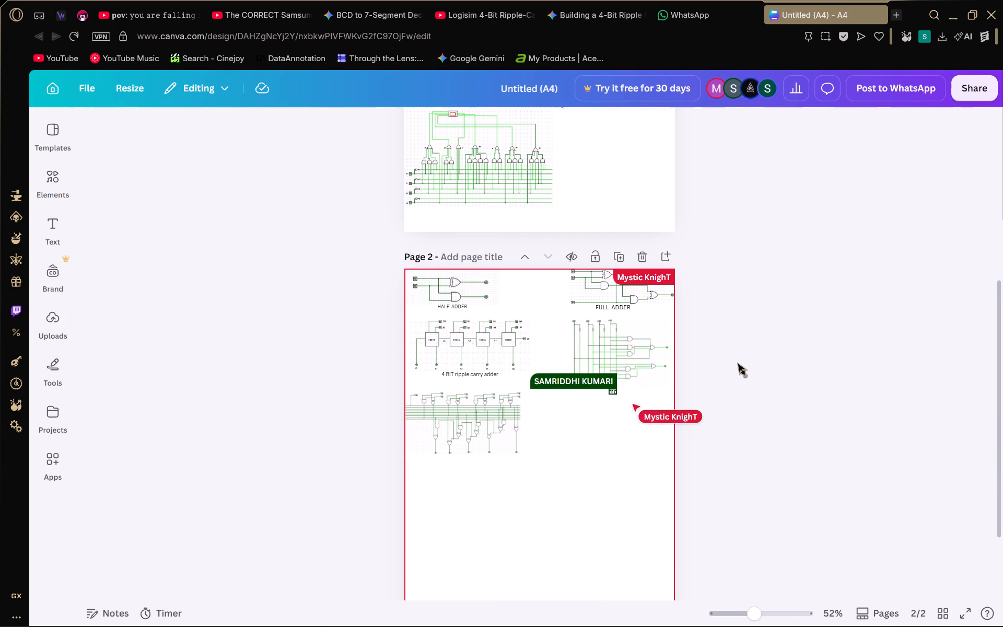
scroll(738, 363, up, 4)
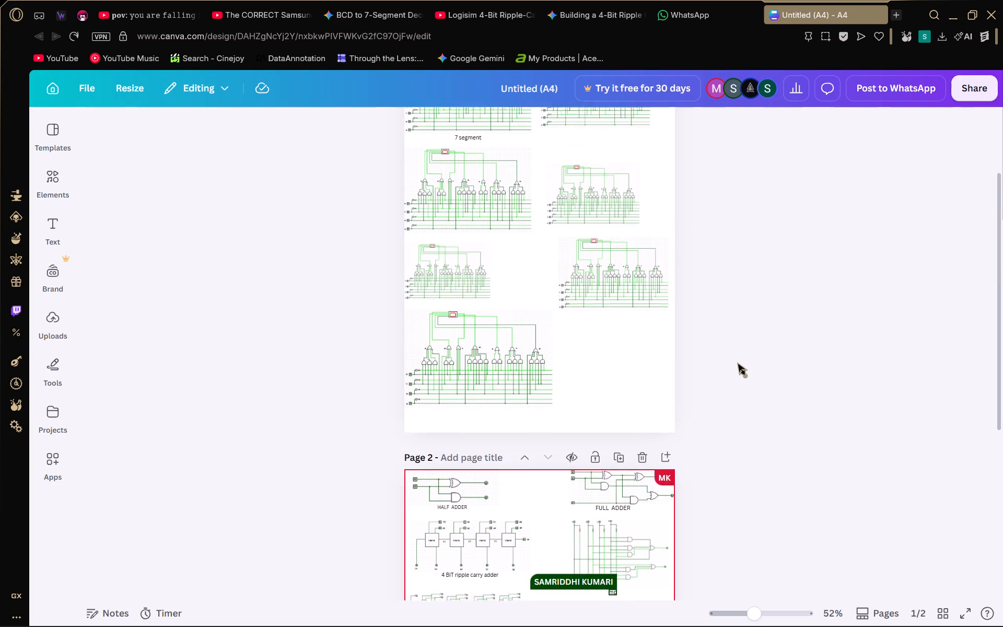
scroll(738, 363, up, 2)
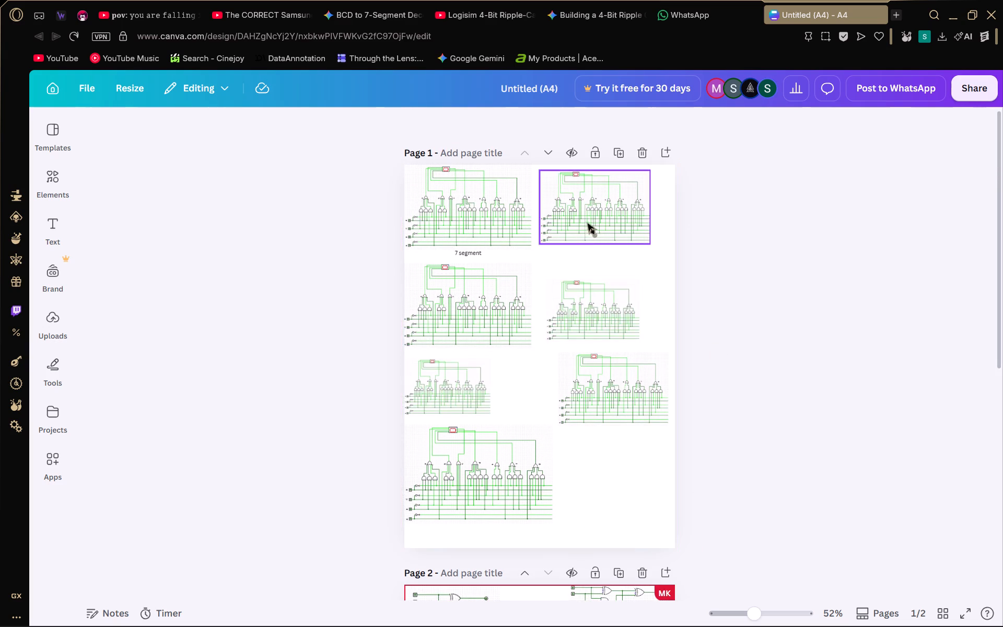
scroll(826, 398, down, 5)
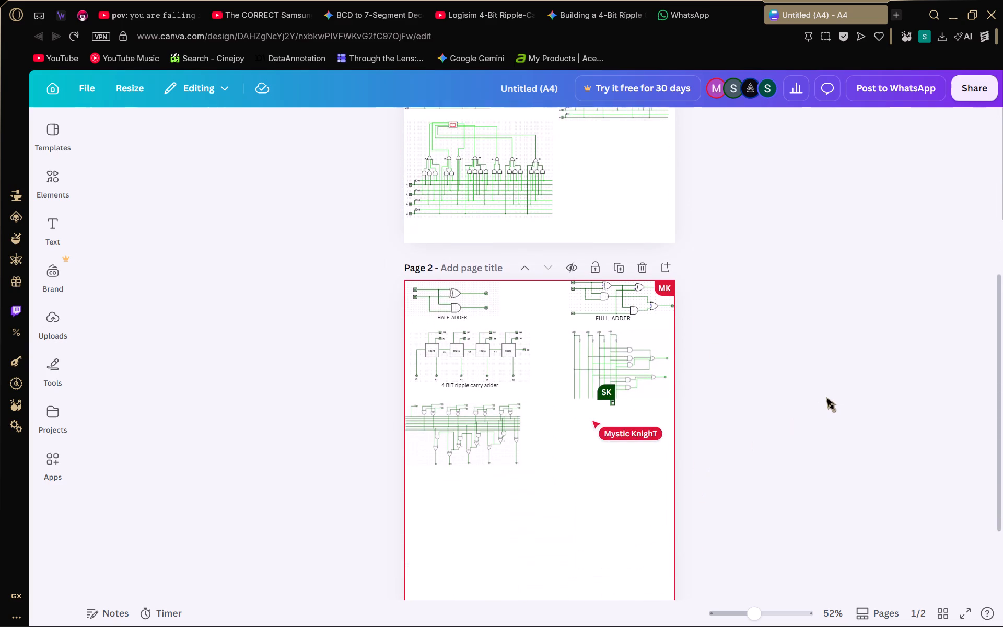
scroll(825, 397, up, 3)
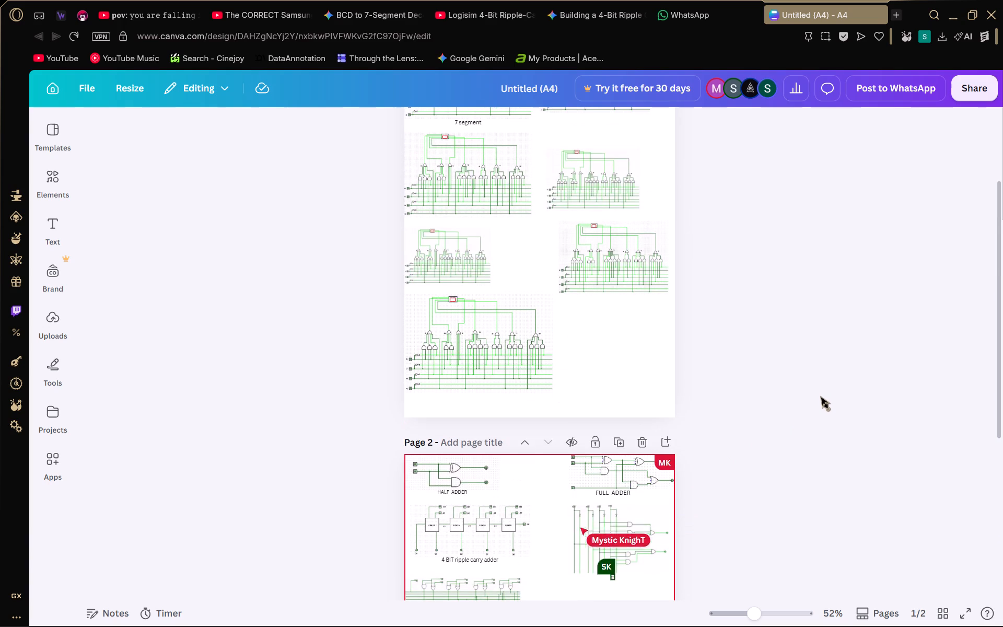
scroll(821, 397, up, 1)
scroll(821, 397, down, 3)
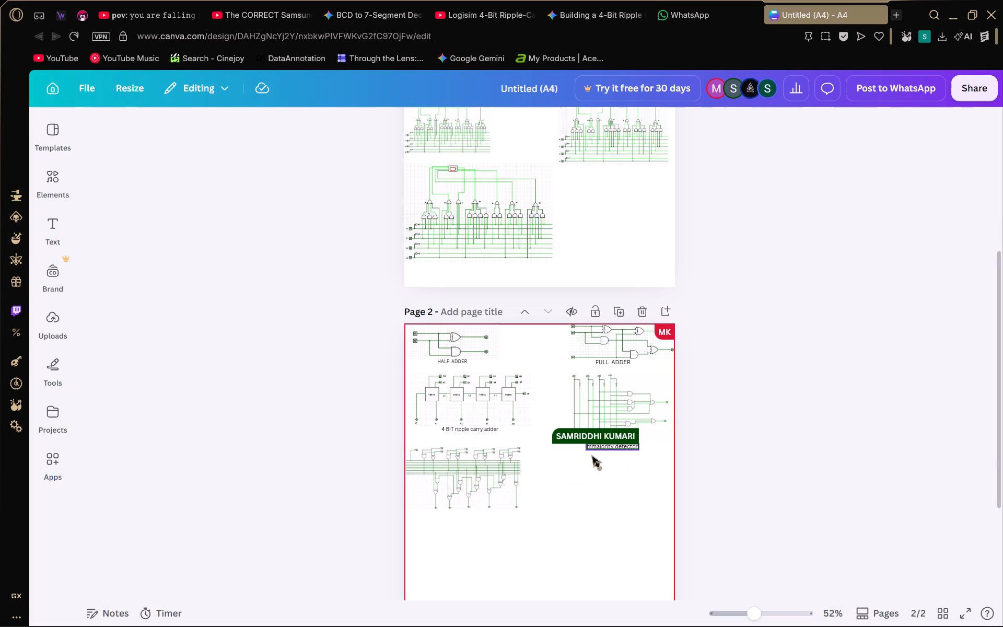
Correct the misspelled start of the majority detector caption on page 2 so it reads "Majority detector SOP".
scroll(655, 485, down, 1)
drag(754, 611, 765, 611)
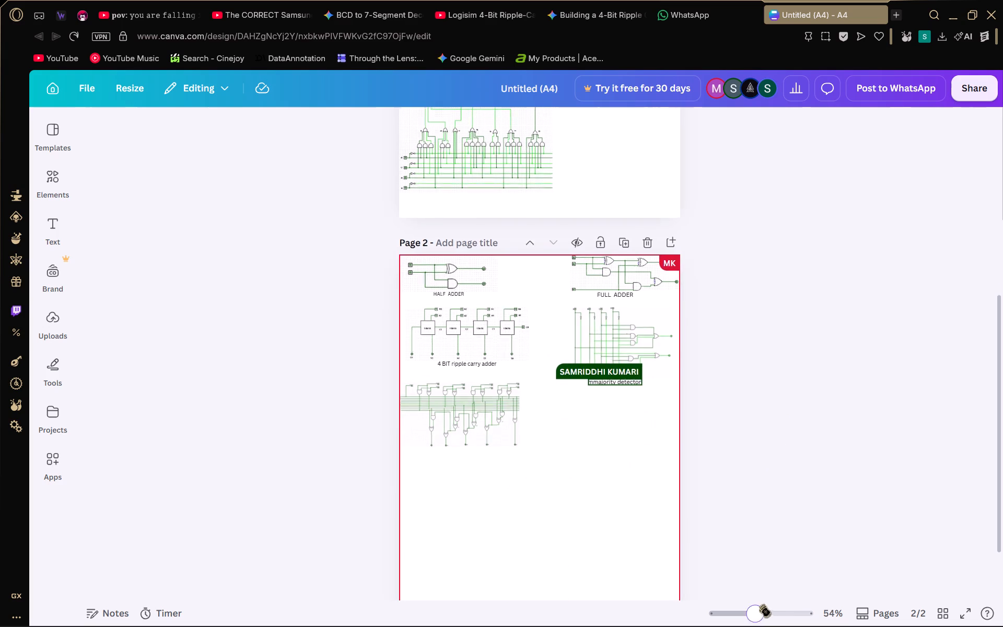
drag(765, 611, 776, 610)
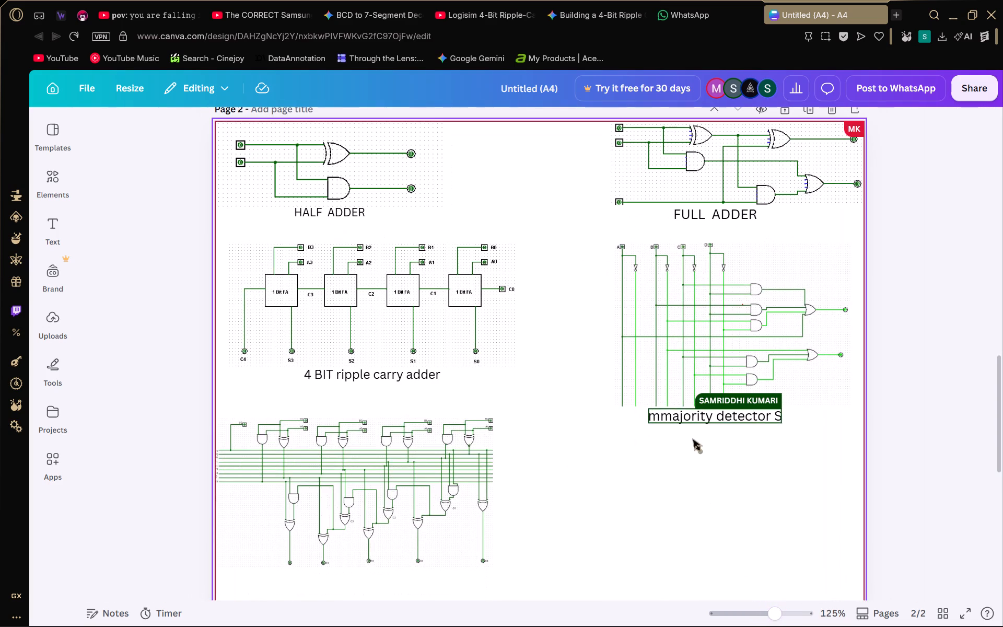
click(654, 412)
click(671, 425)
double_click(660, 417)
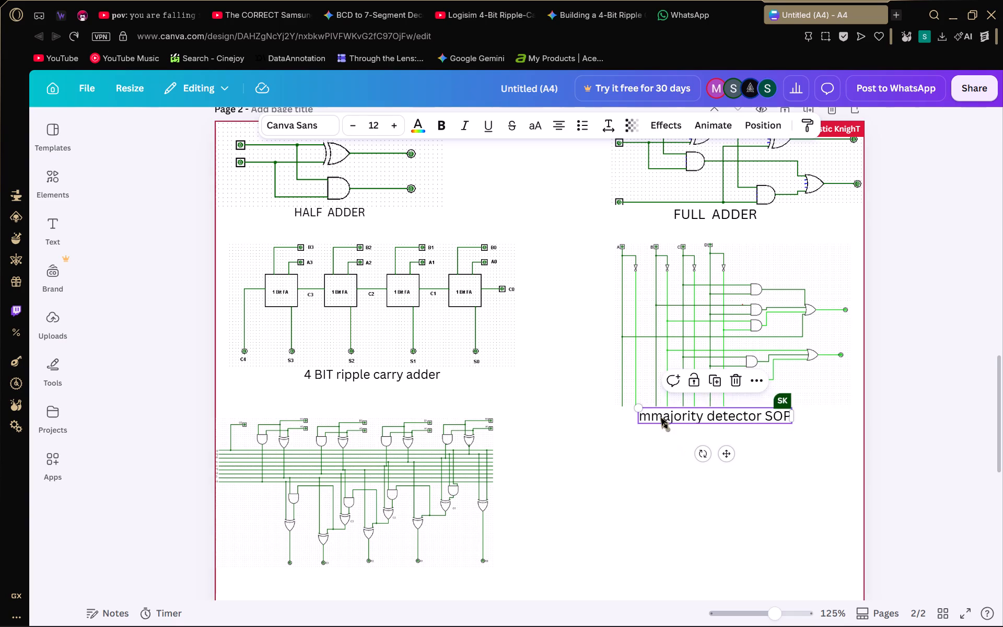
key(BackSpace)
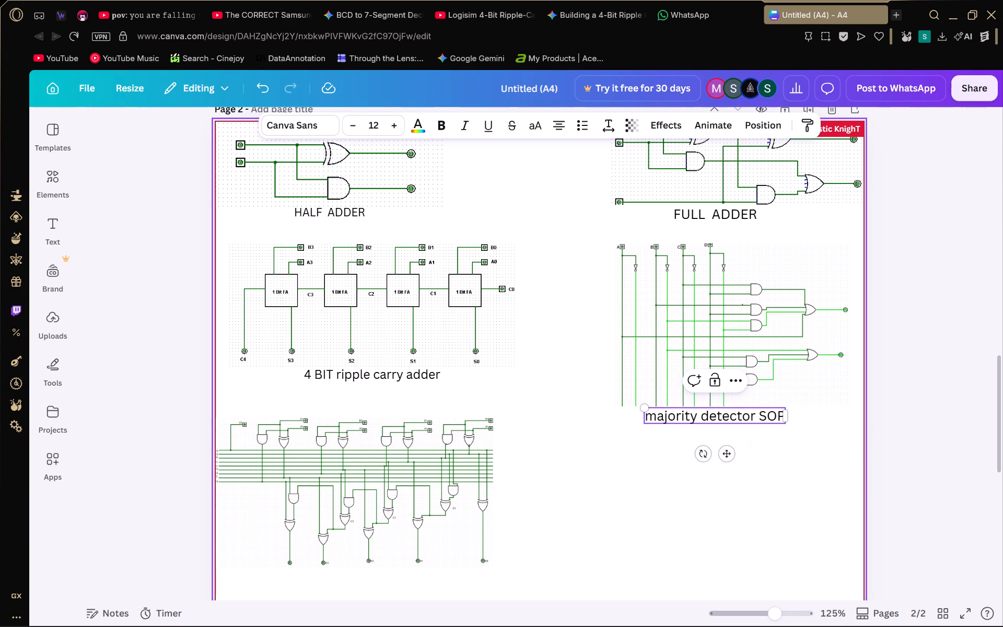
key(Left)
key(Right)
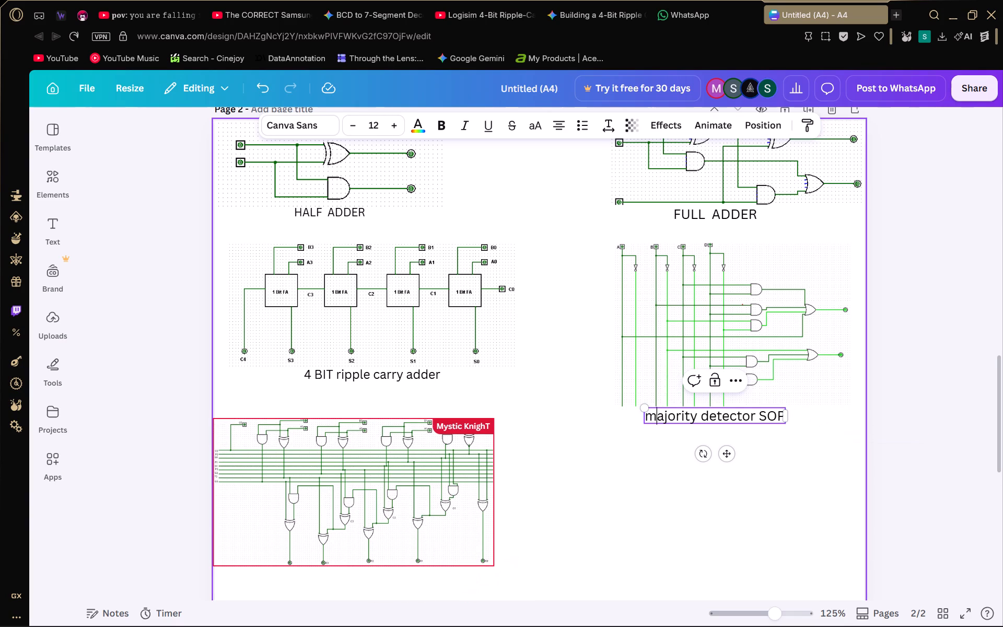
key(BackSpace)
key(shift+m)
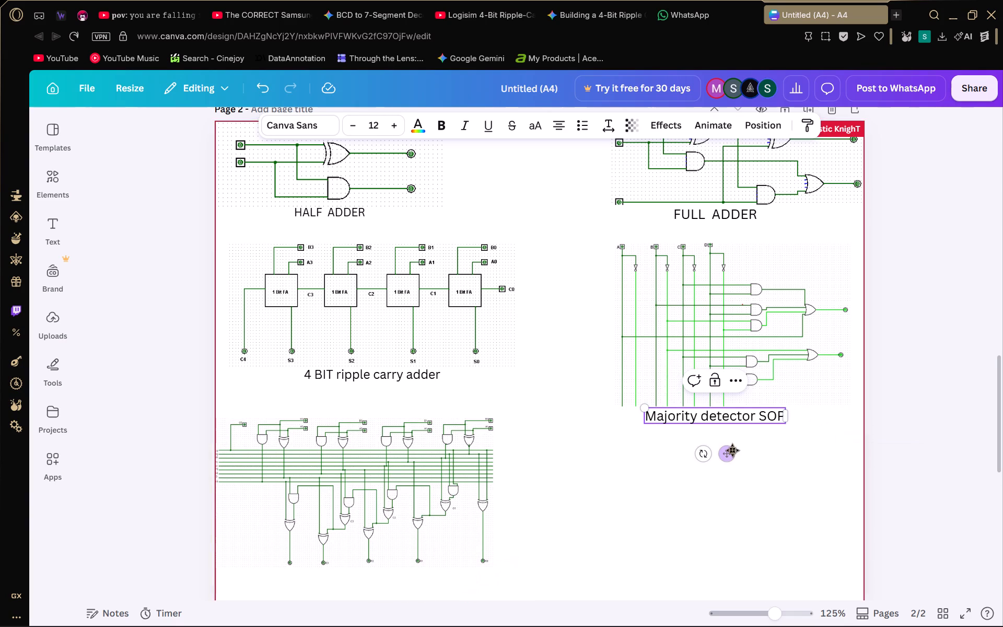
click(907, 415)
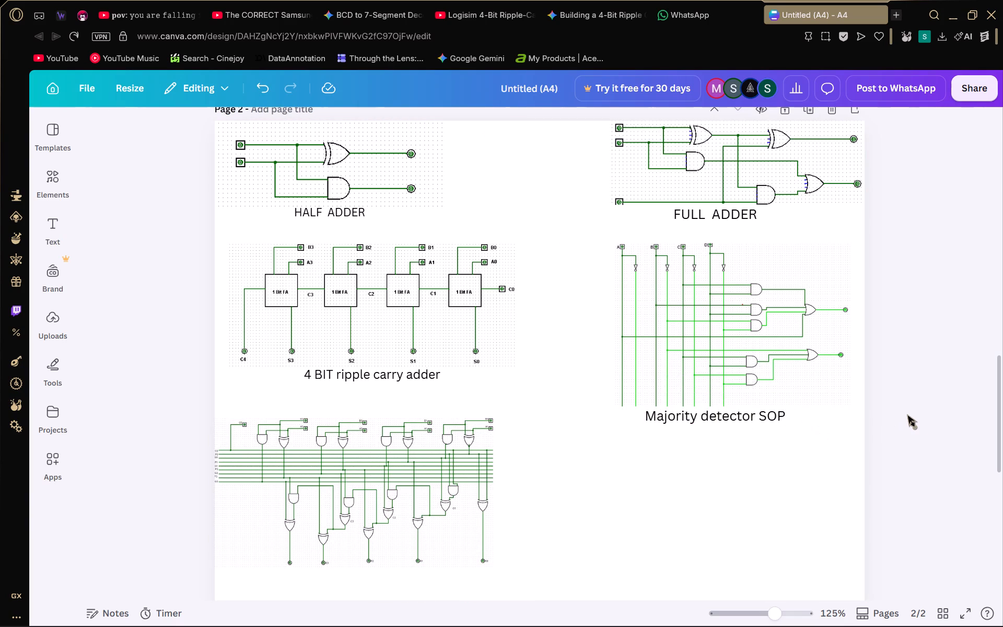
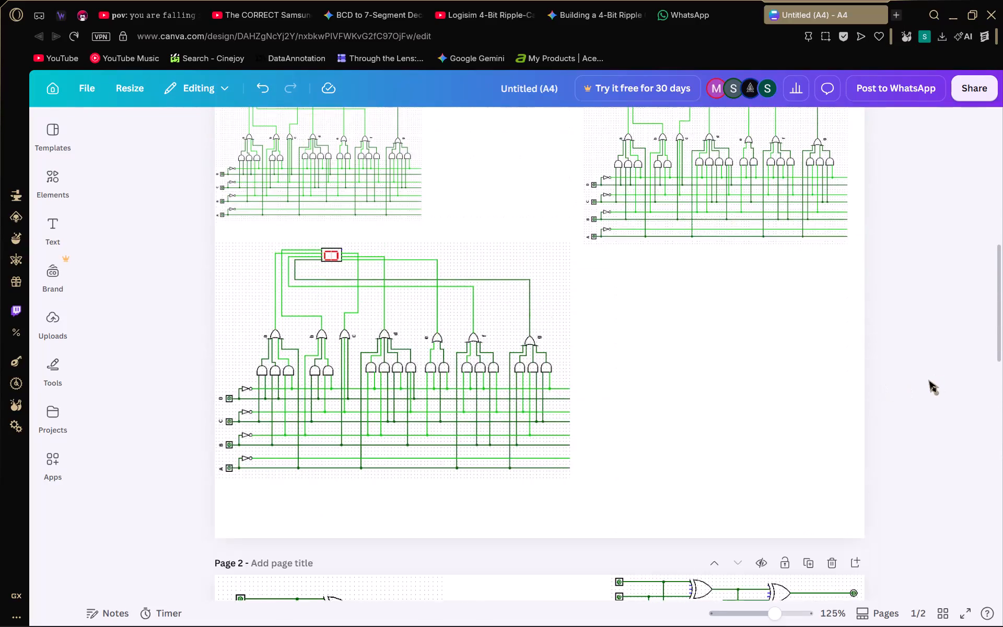
Look over the 7-segment circuit images on page 1 and the captioned adder and majority detector circuits on page 2.
scroll(928, 380, up, 2)
scroll(811, 355, up, 3)
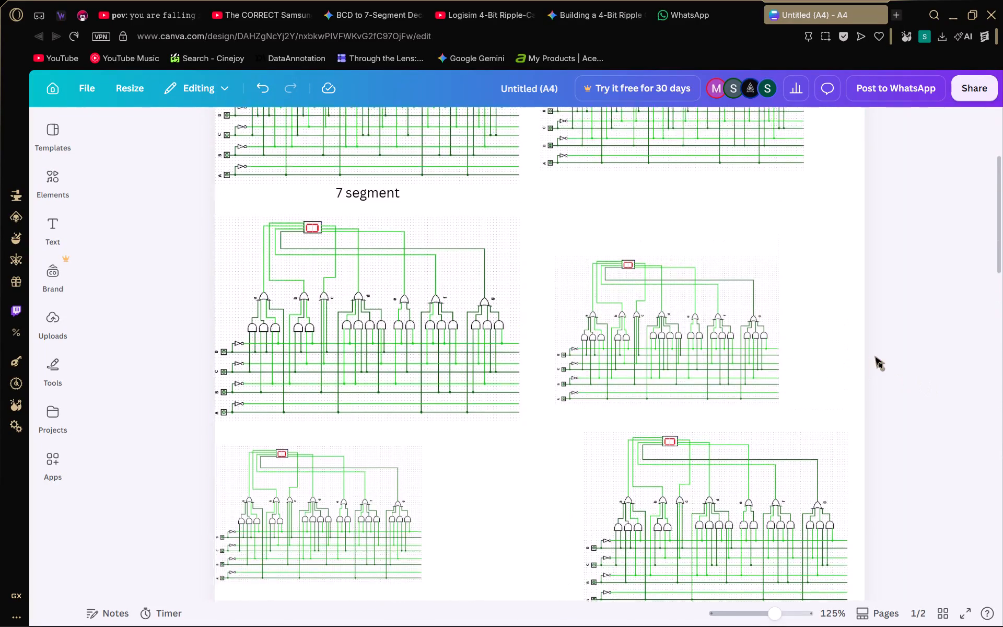
scroll(696, 355, up, 1)
scroll(410, 474, down, 2)
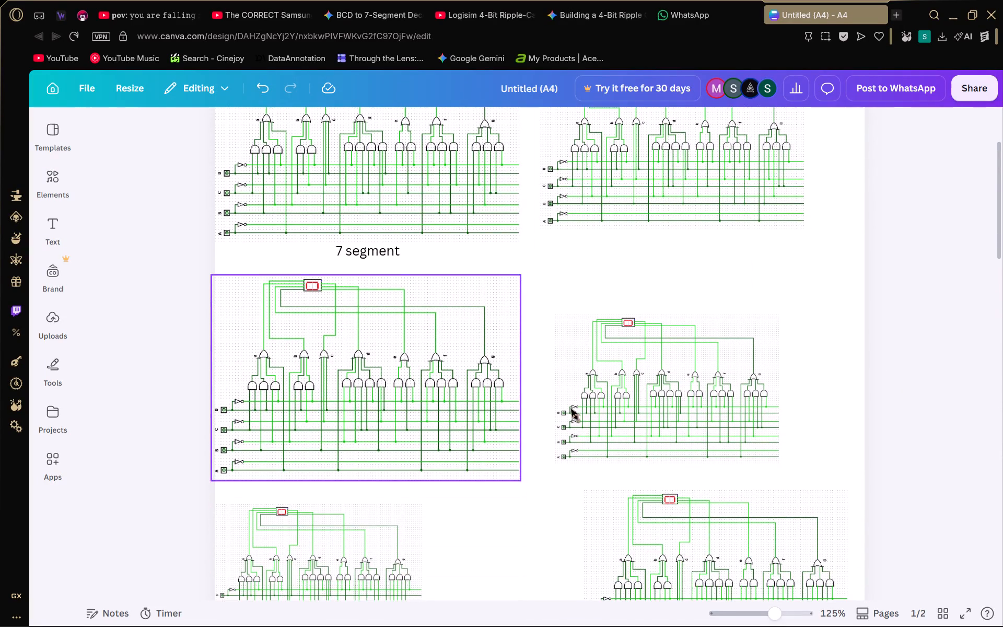
scroll(673, 396, down, 3)
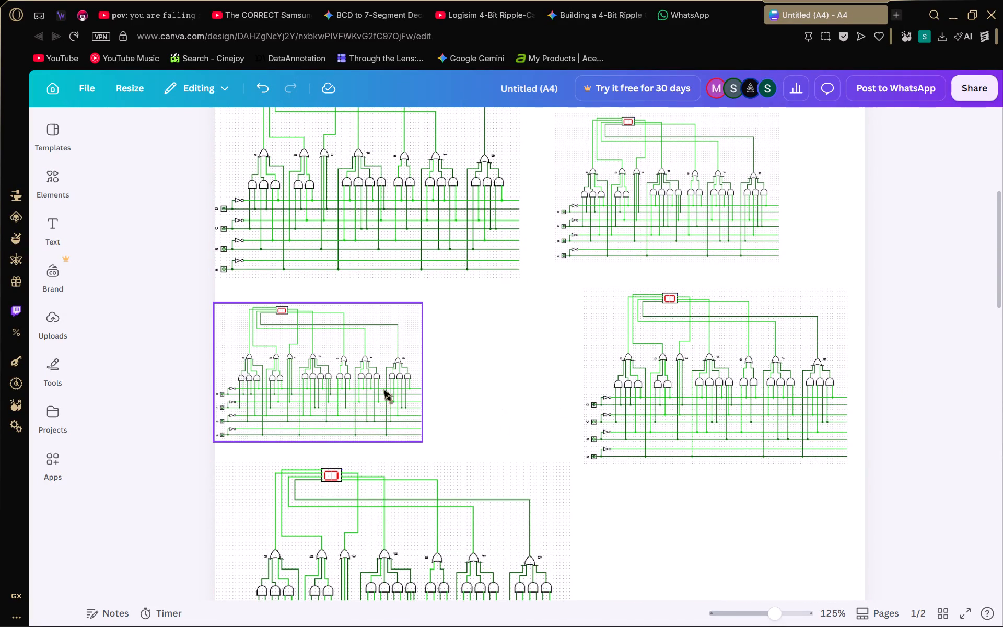
scroll(693, 502, down, 3)
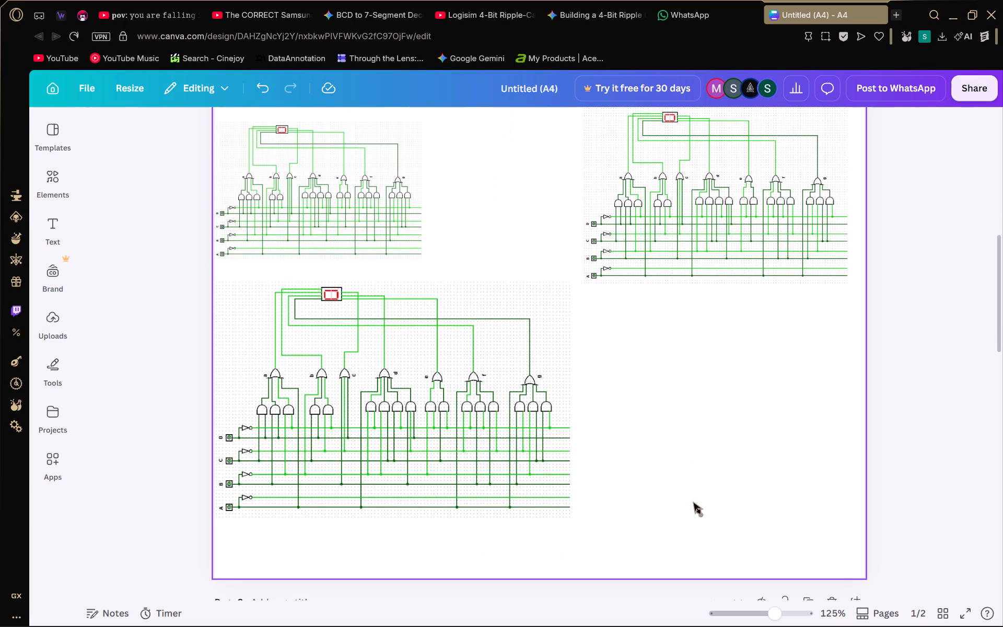
scroll(683, 498, down, 3)
scroll(726, 470, down, 3)
scroll(924, 484, down, 3)
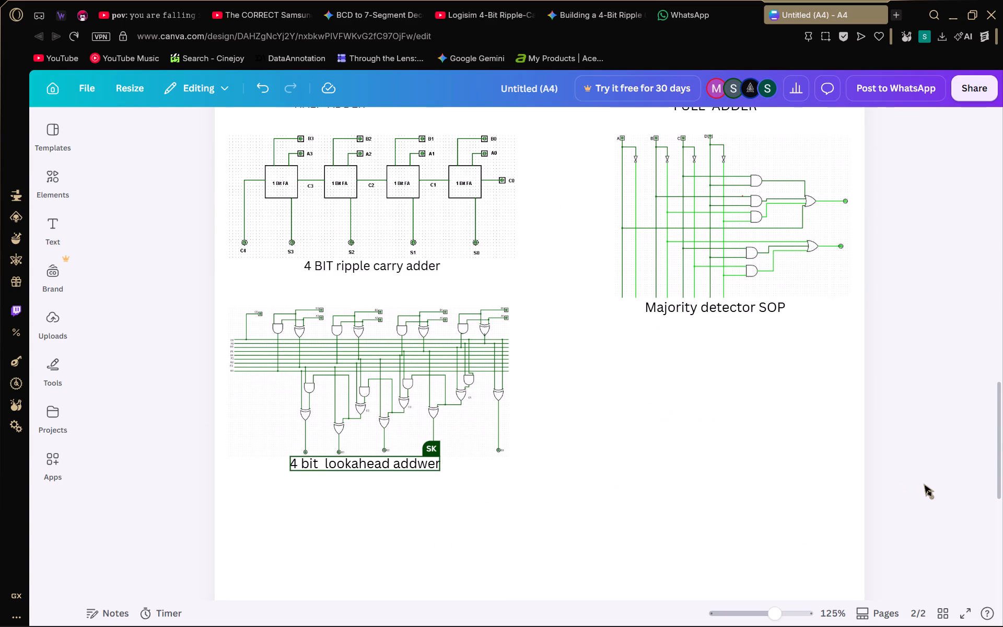
click(715, 457)
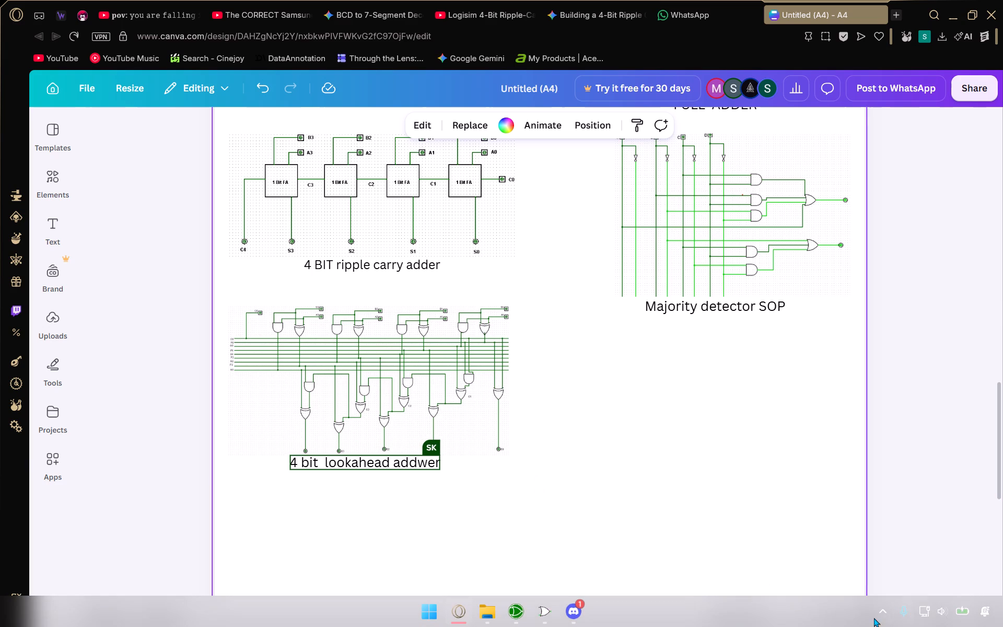
Show the background apps hidden in the Windows system tray.
click(880, 616)
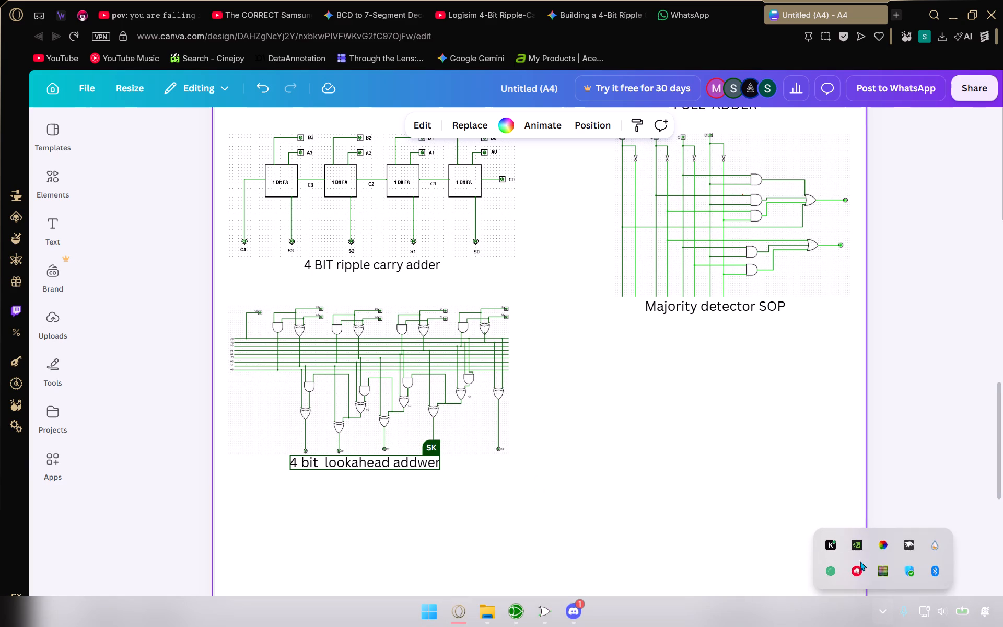
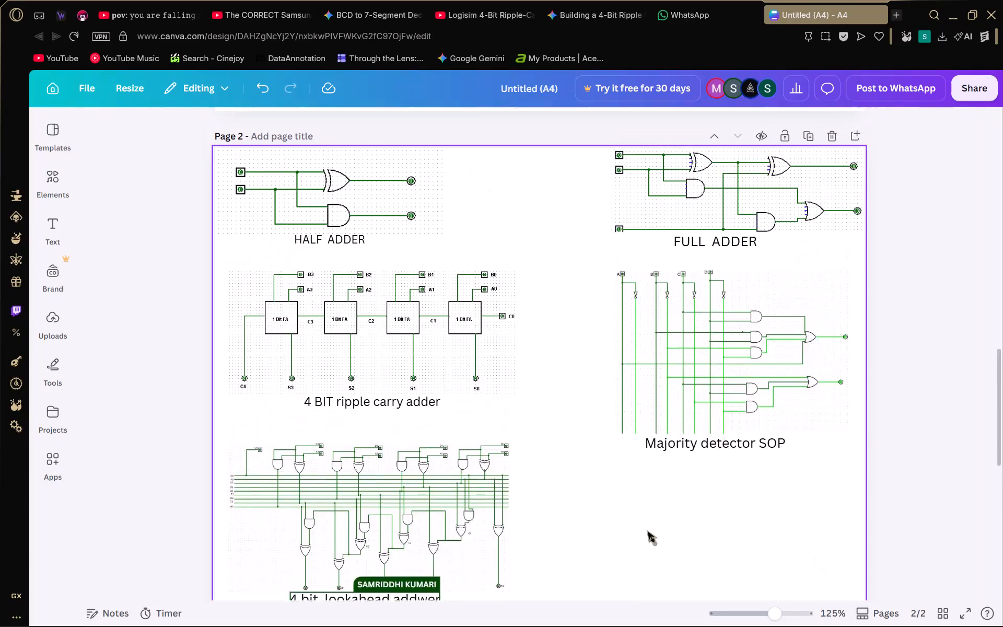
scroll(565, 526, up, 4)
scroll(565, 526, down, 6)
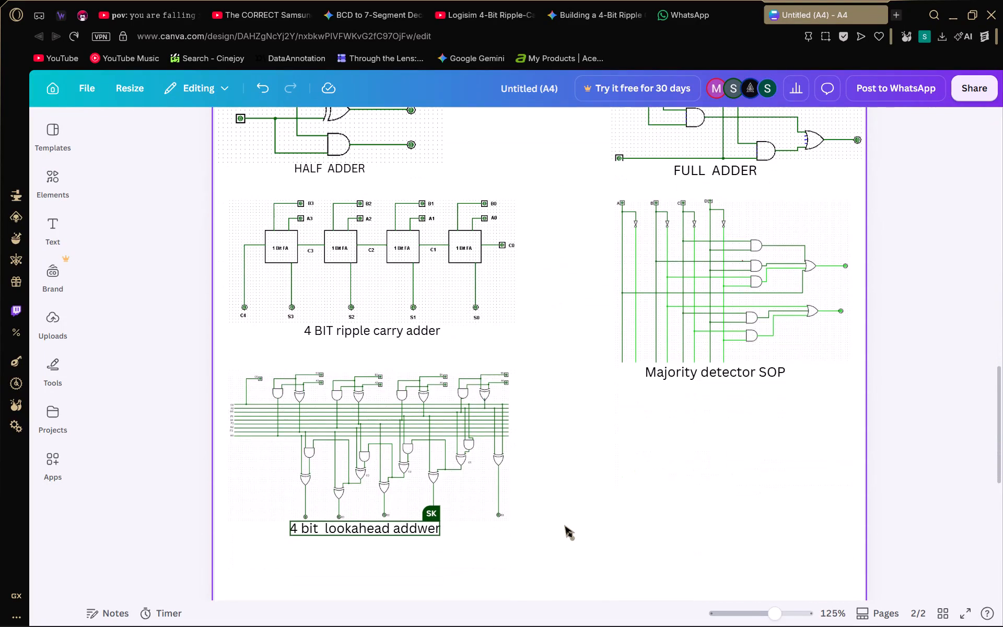
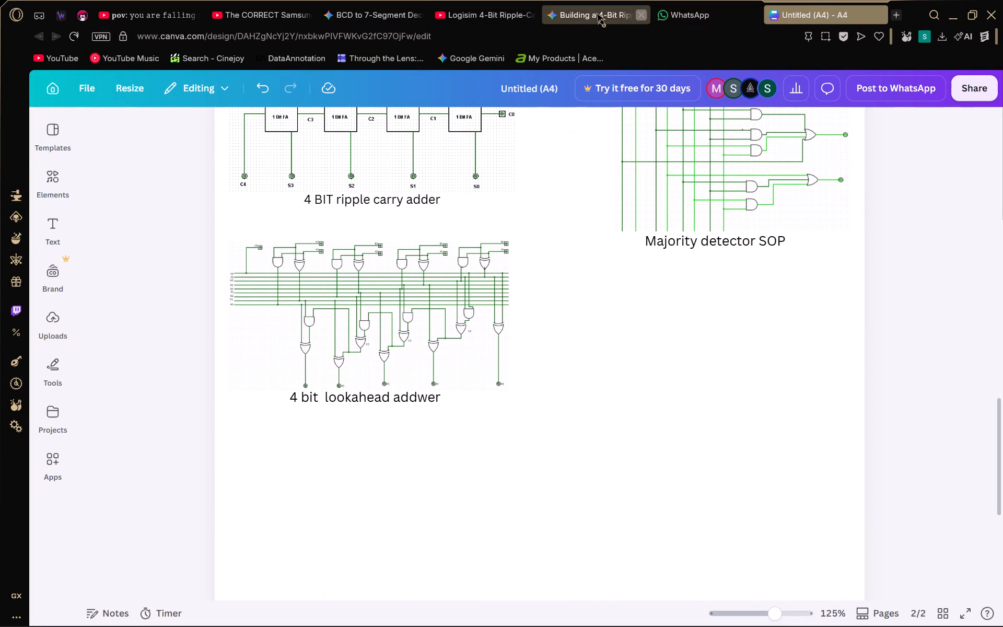
Examine the circuit diagrams, their captions and the blank area on page 2 of the Canva design.
click(895, 15)
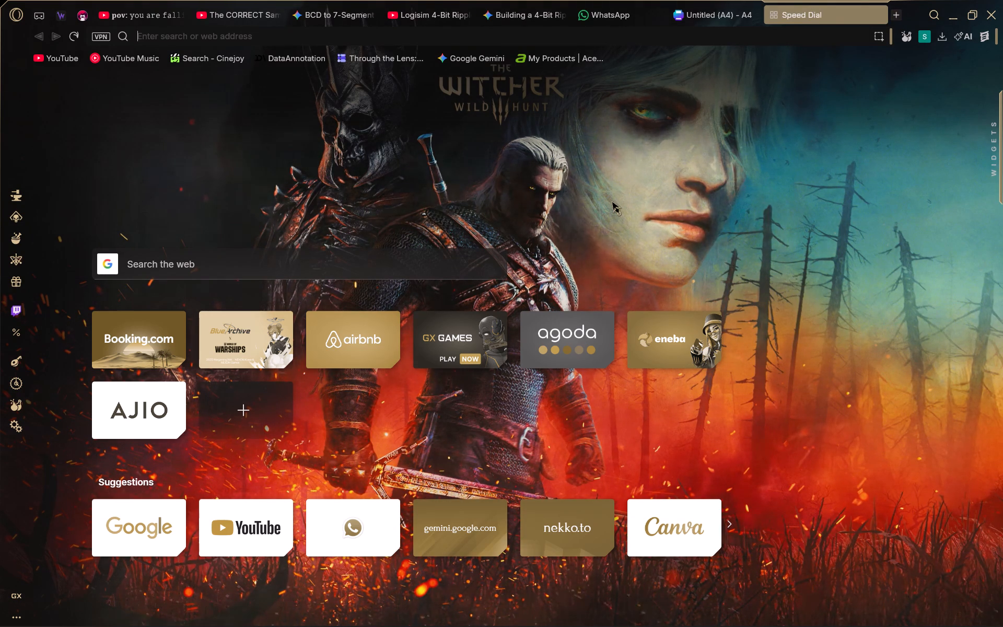
click(701, 0)
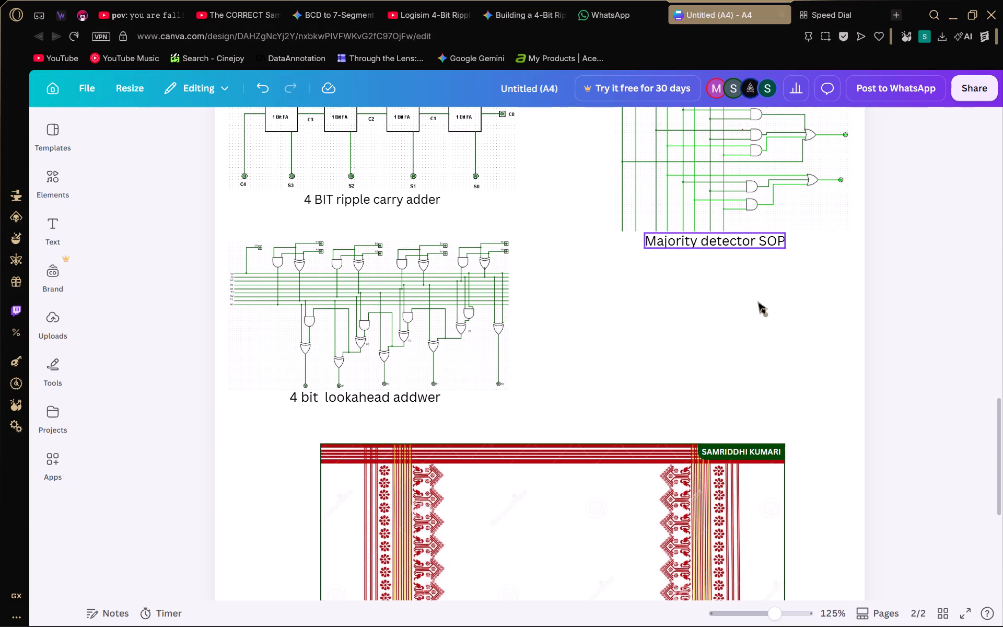
scroll(783, 317, down, 4)
scroll(793, 315, up, 2)
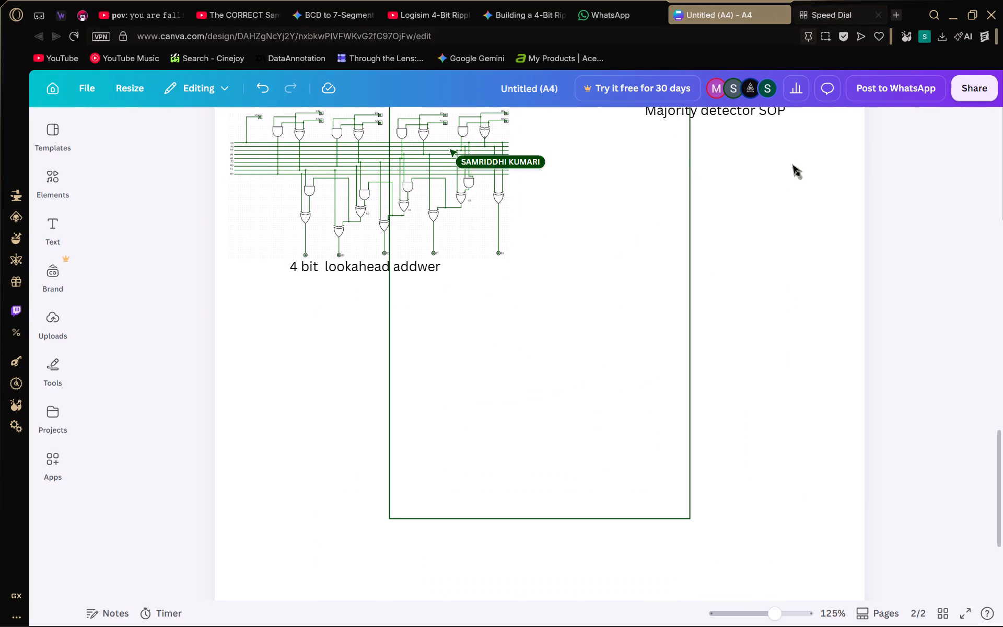
scroll(758, 352, up, 2)
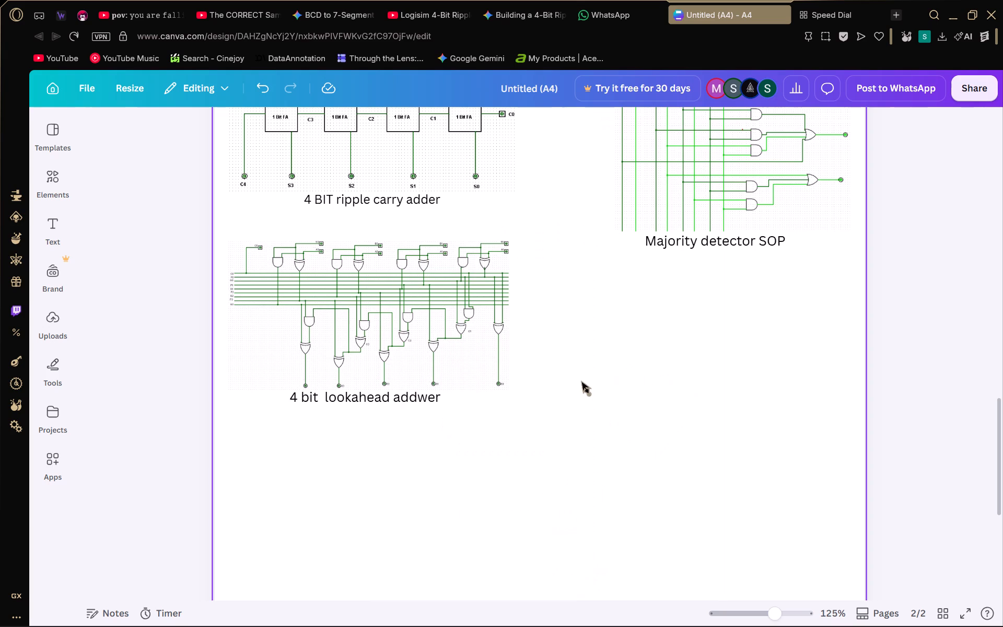
scroll(760, 416, up, 2)
scroll(760, 416, down, 1)
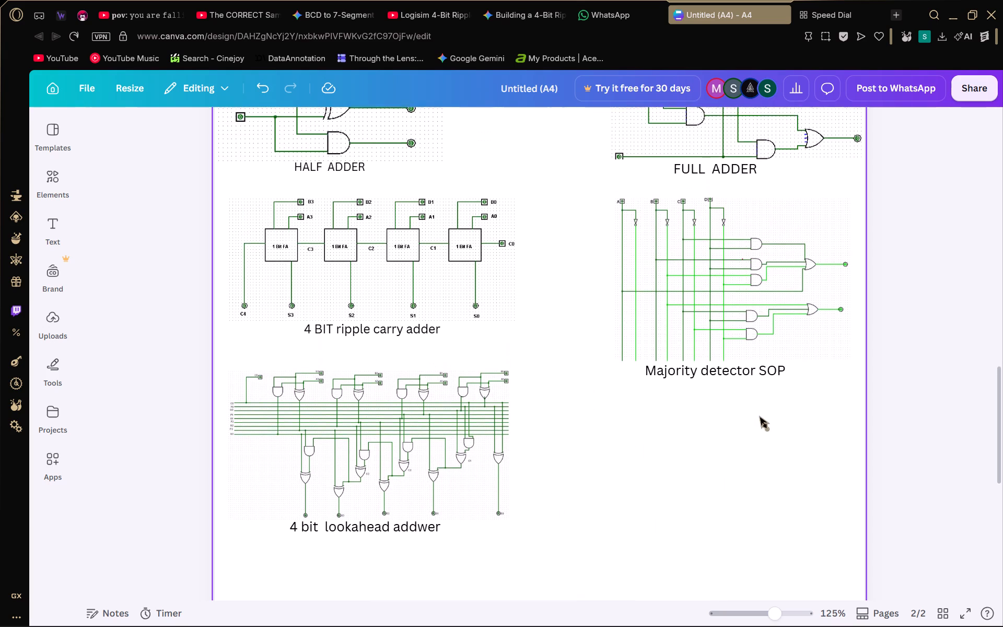
scroll(760, 416, down, 2)
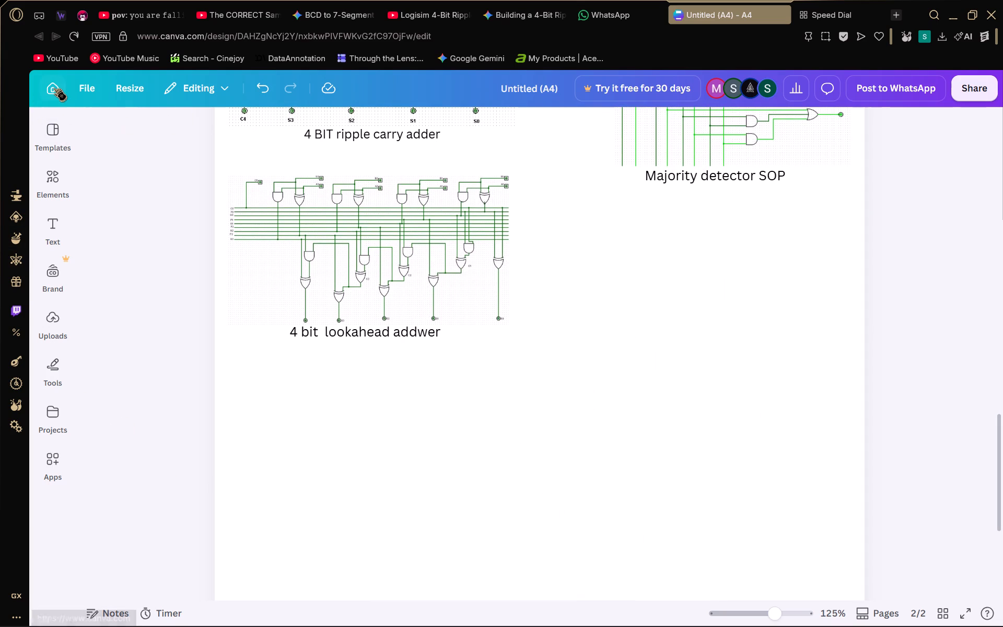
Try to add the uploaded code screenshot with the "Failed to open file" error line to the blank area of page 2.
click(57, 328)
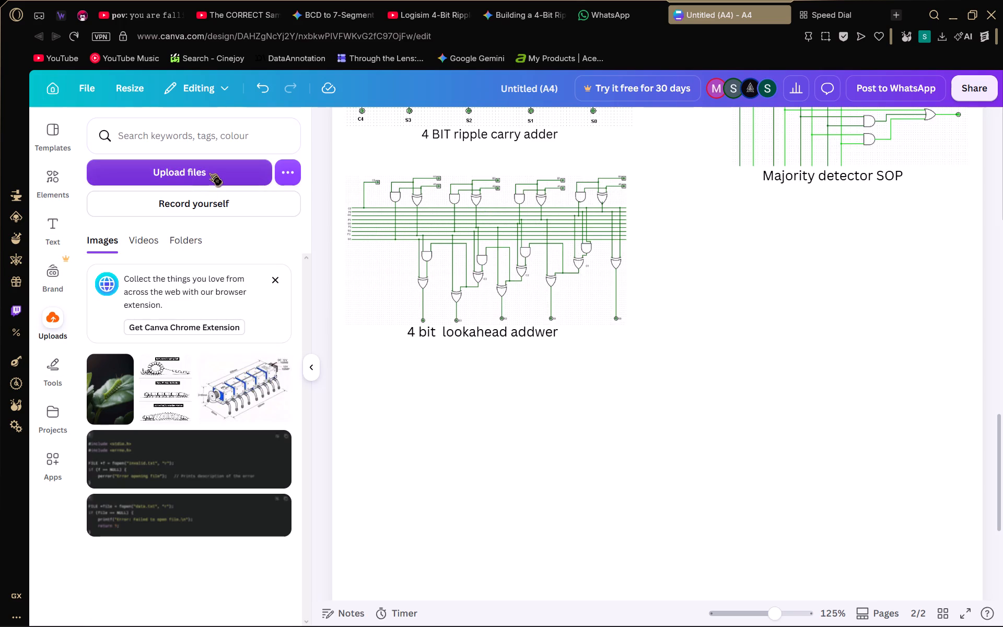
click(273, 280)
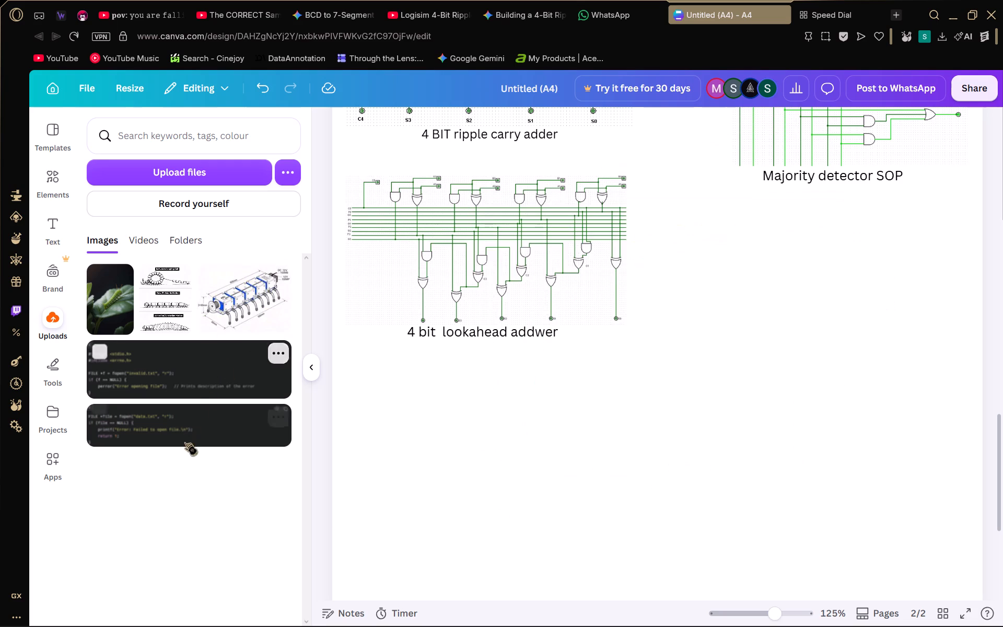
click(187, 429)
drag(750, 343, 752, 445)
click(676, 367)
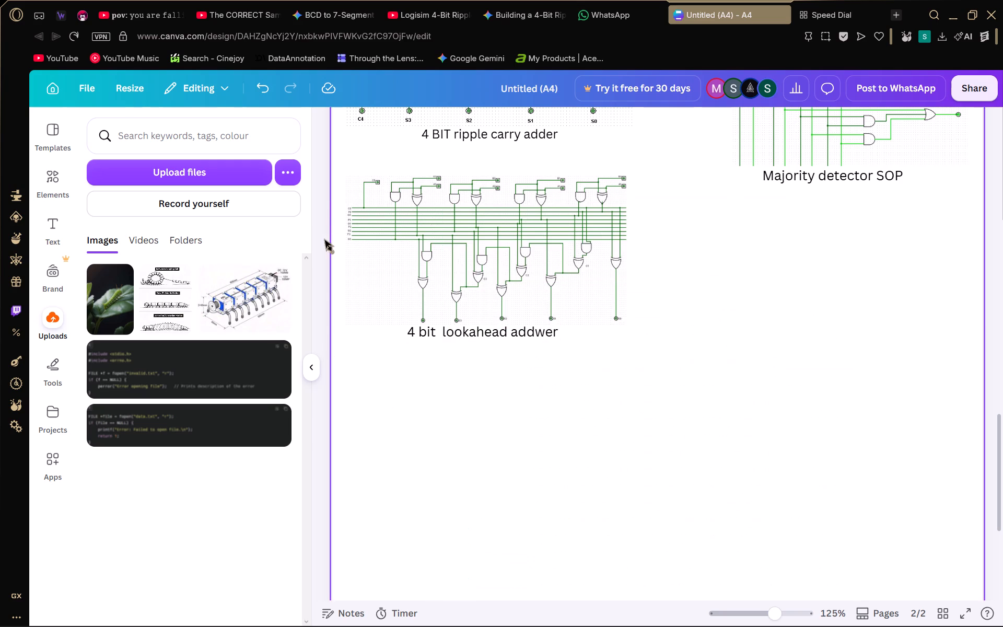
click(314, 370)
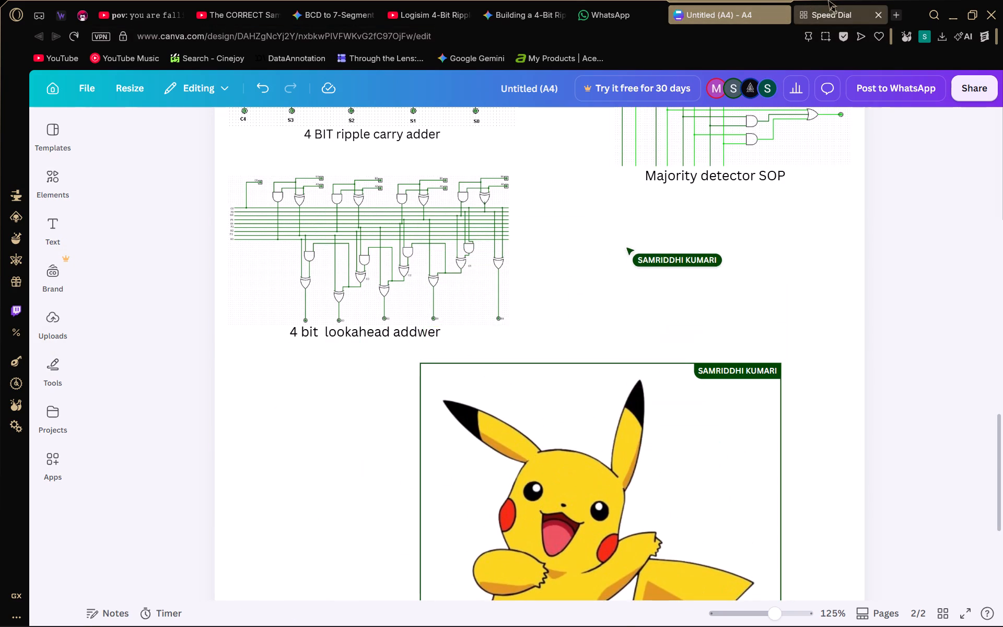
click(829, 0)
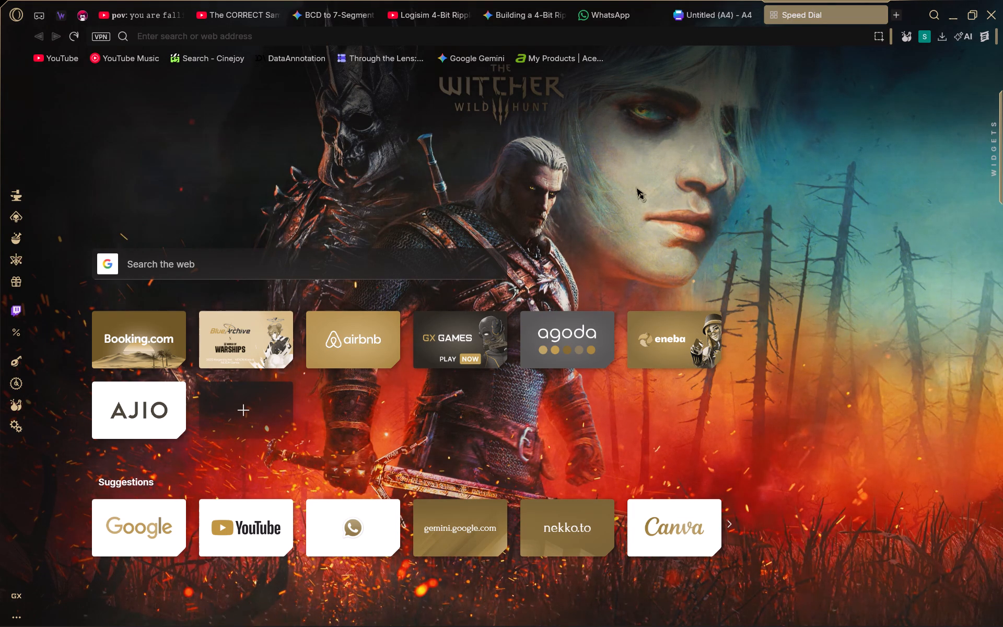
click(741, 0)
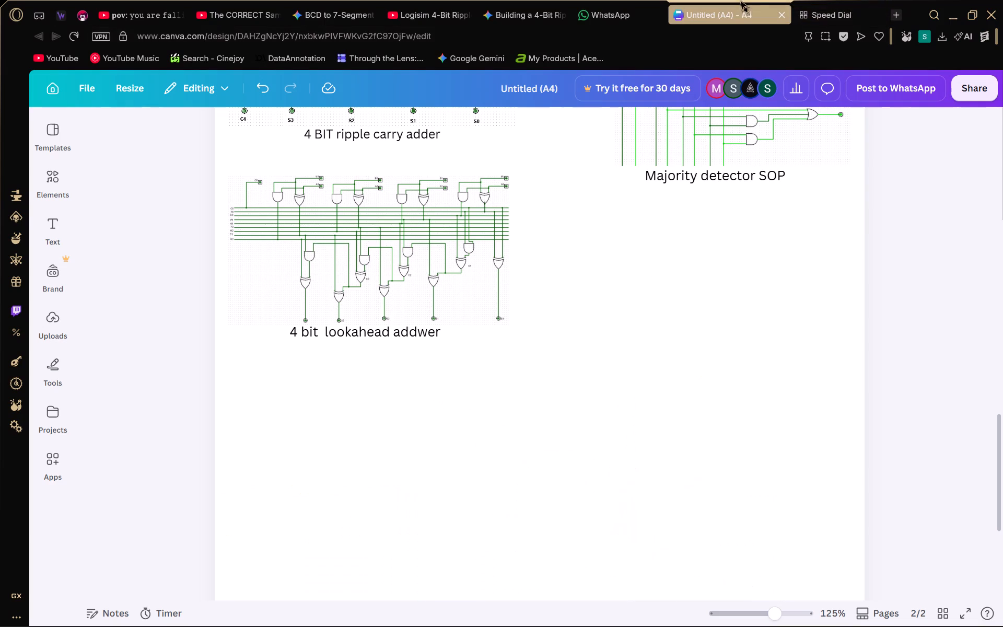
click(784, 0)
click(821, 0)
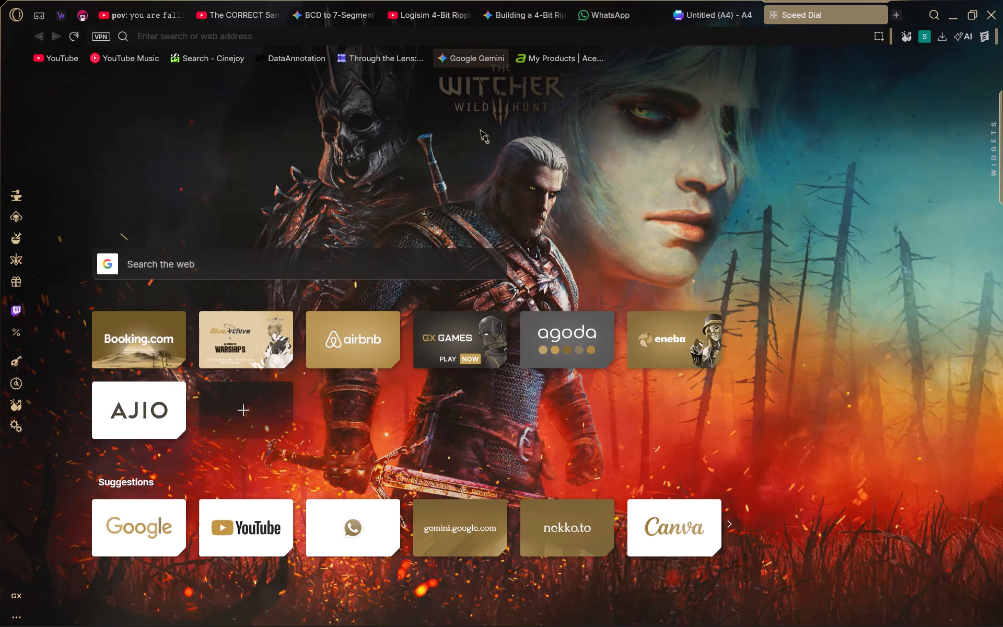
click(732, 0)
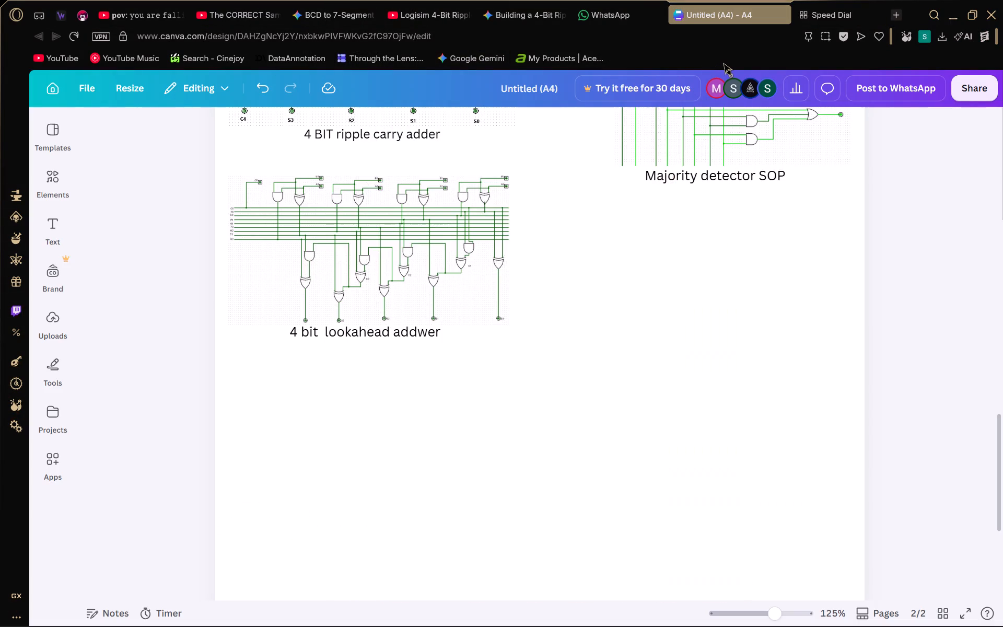
Close the empty Speed Dial tab.
click(877, 14)
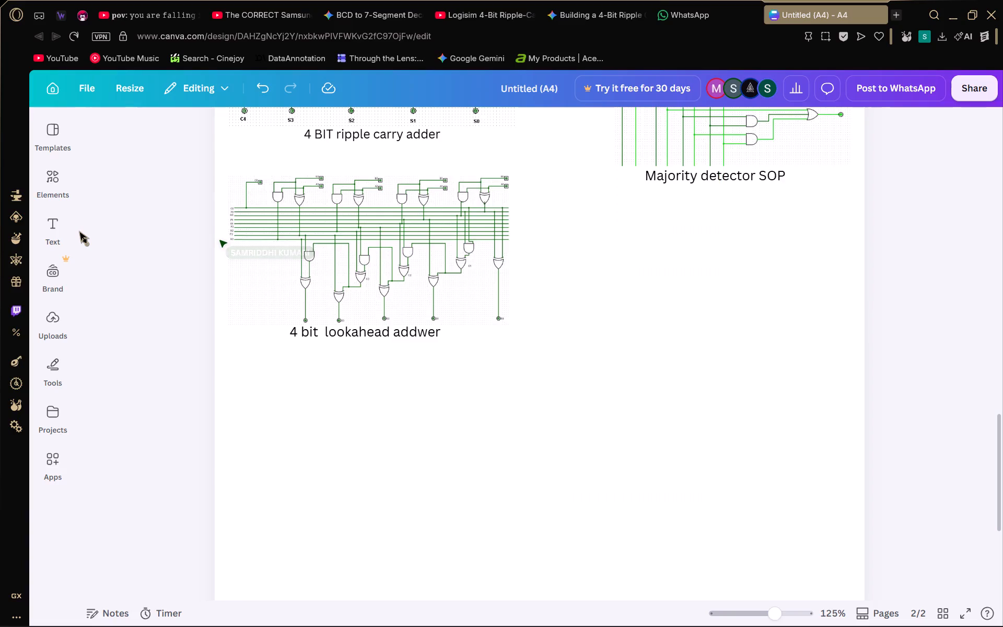
Check the names and access roles of the collaborators currently present in the Canva design.
click(762, 89)
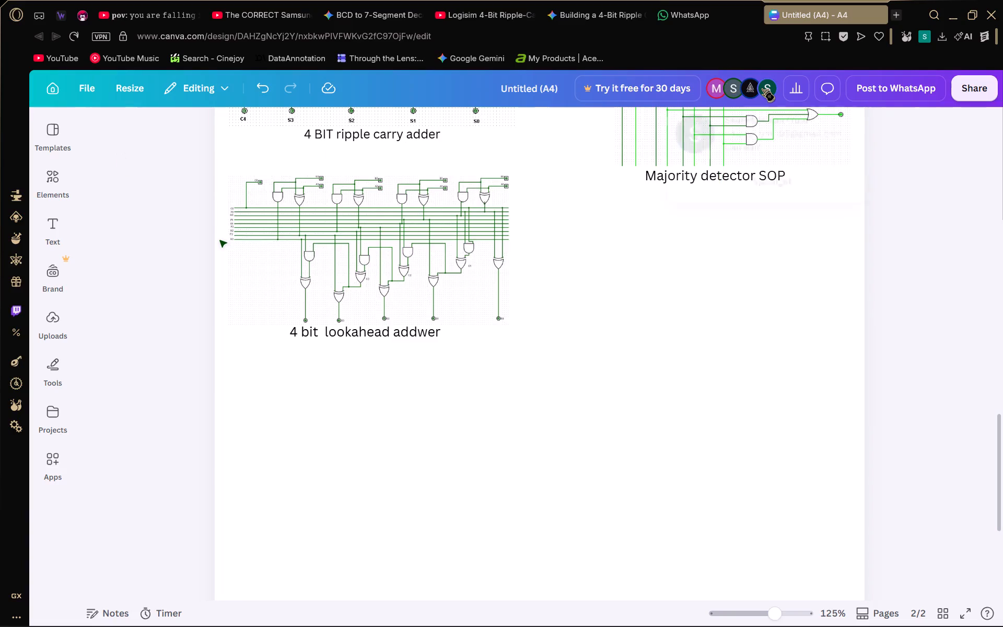
click(759, 92)
click(740, 97)
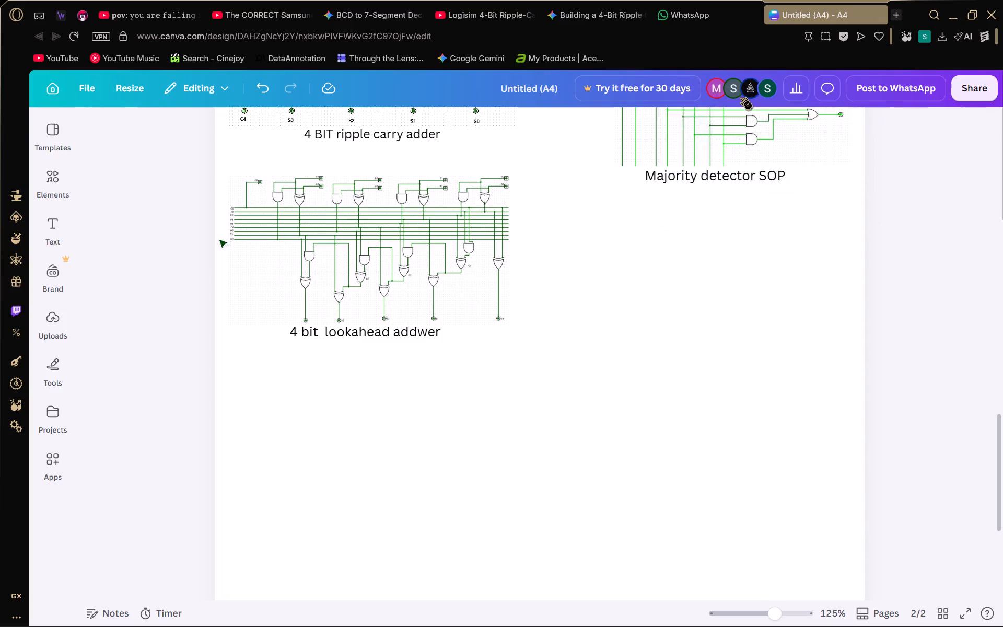
click(739, 97)
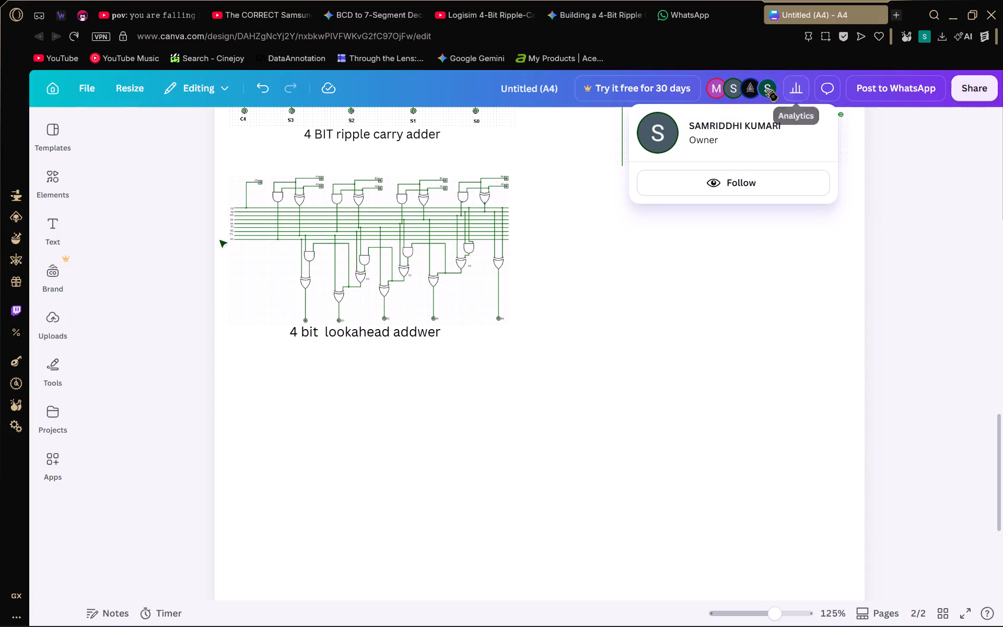
click(755, 89)
click(718, 92)
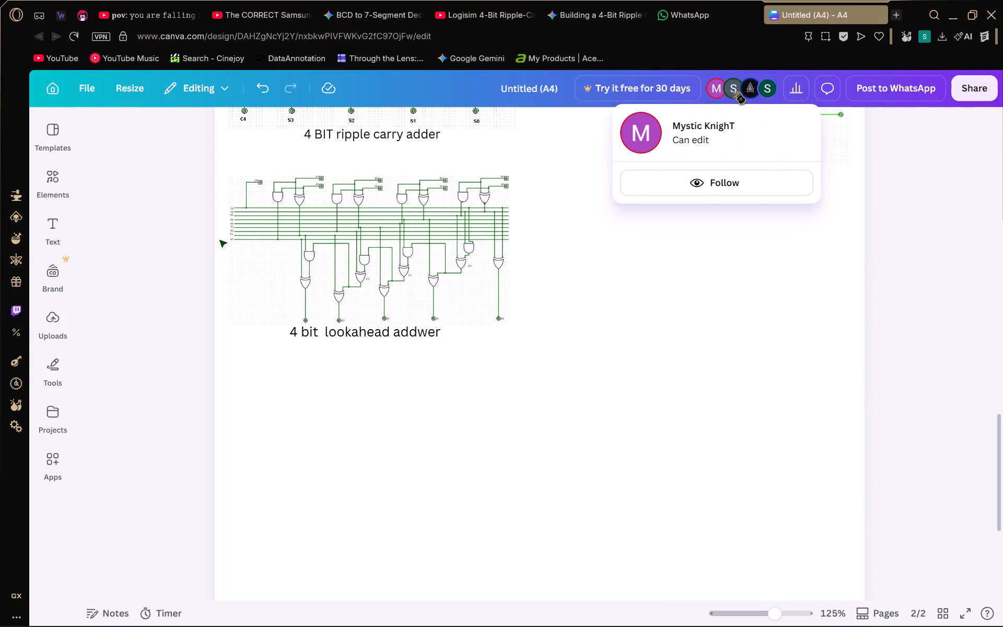
click(1002, 146)
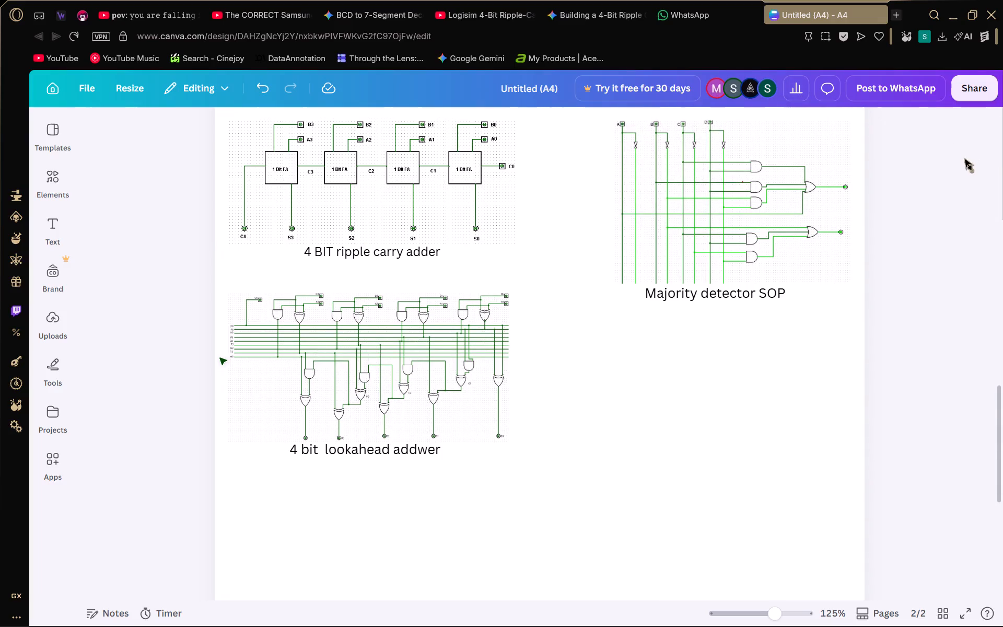
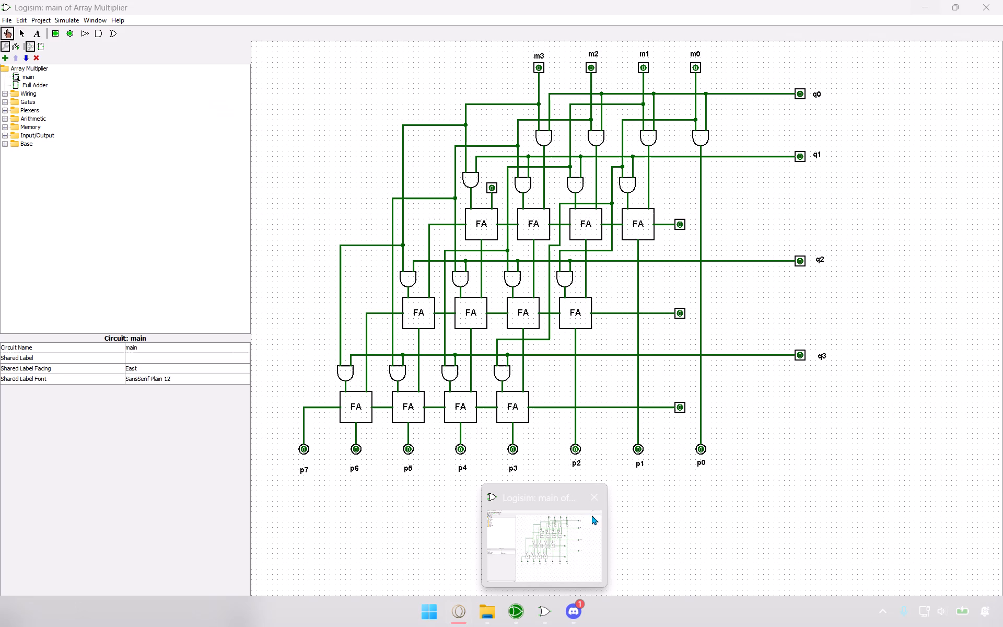
Minimise the Full_adder circuit window and close the Array Multiplier circuit window.
click(515, 609)
click(964, 13)
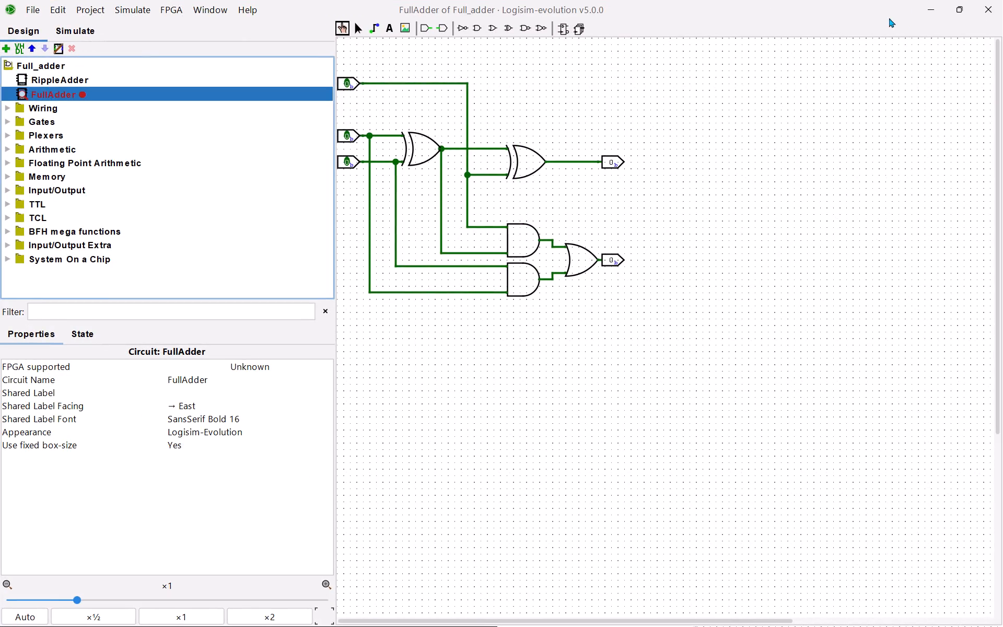
click(926, 15)
click(539, 611)
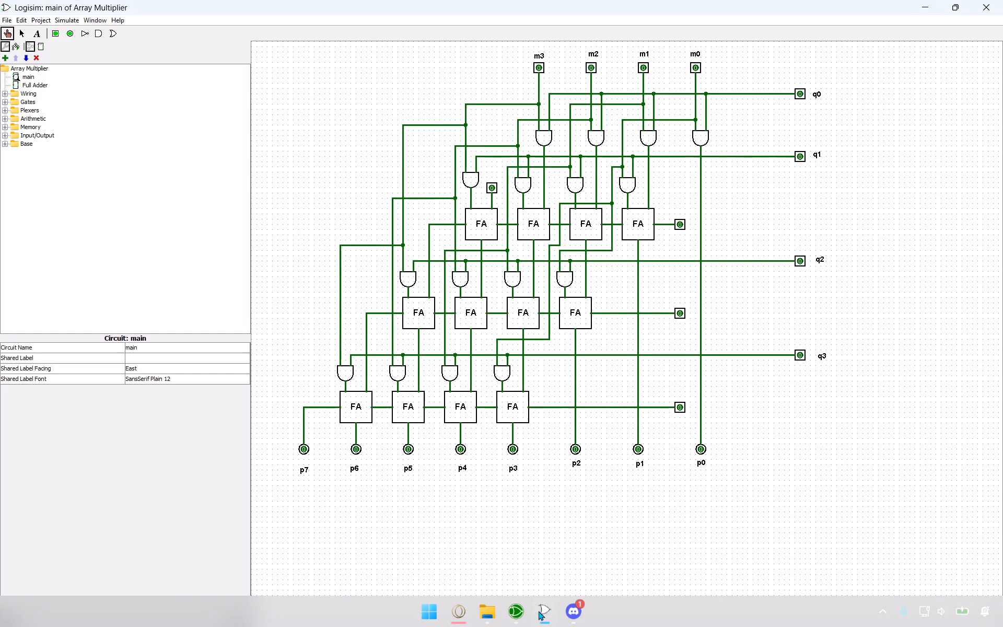
click(1002, 0)
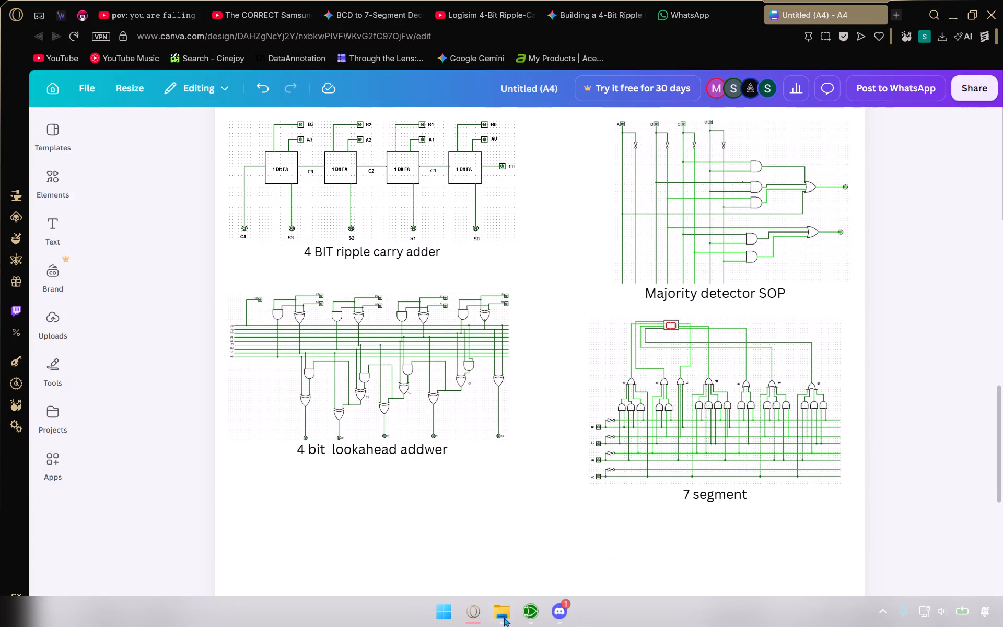
Open 16 bit Carry Look Ahead Adder from the Exam folder in File Explorer, view its main circuit, and close it.
click(501, 618)
double_click(233, 107)
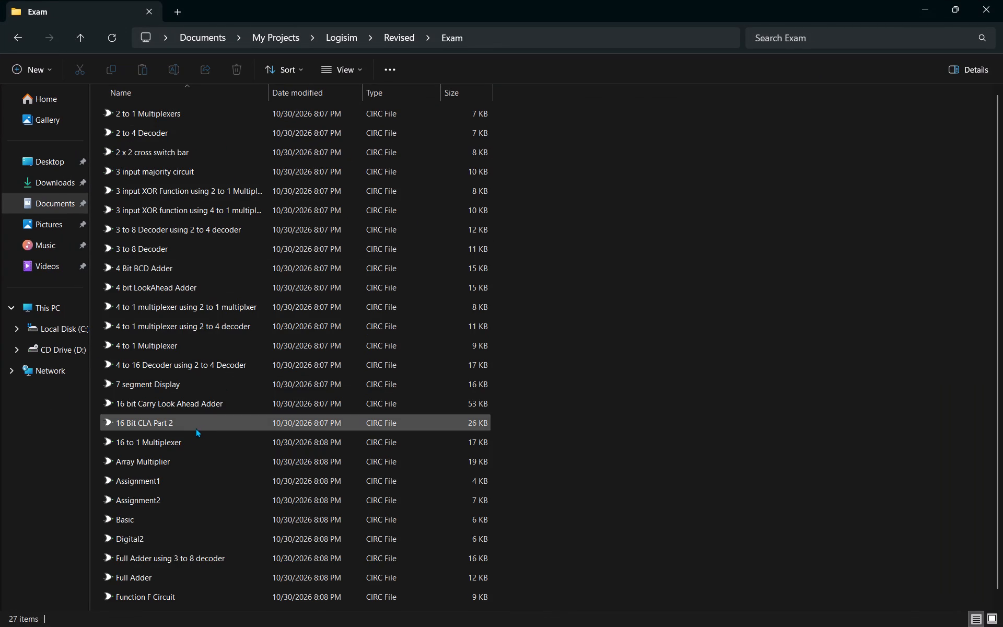
double_click(236, 400)
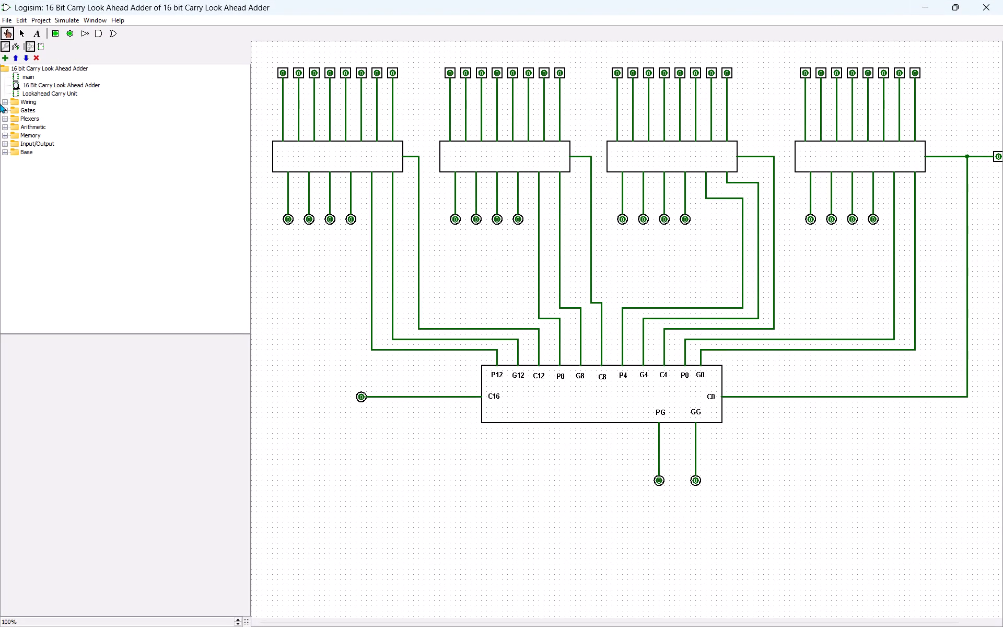
double_click(65, 75)
double_click(22, 75)
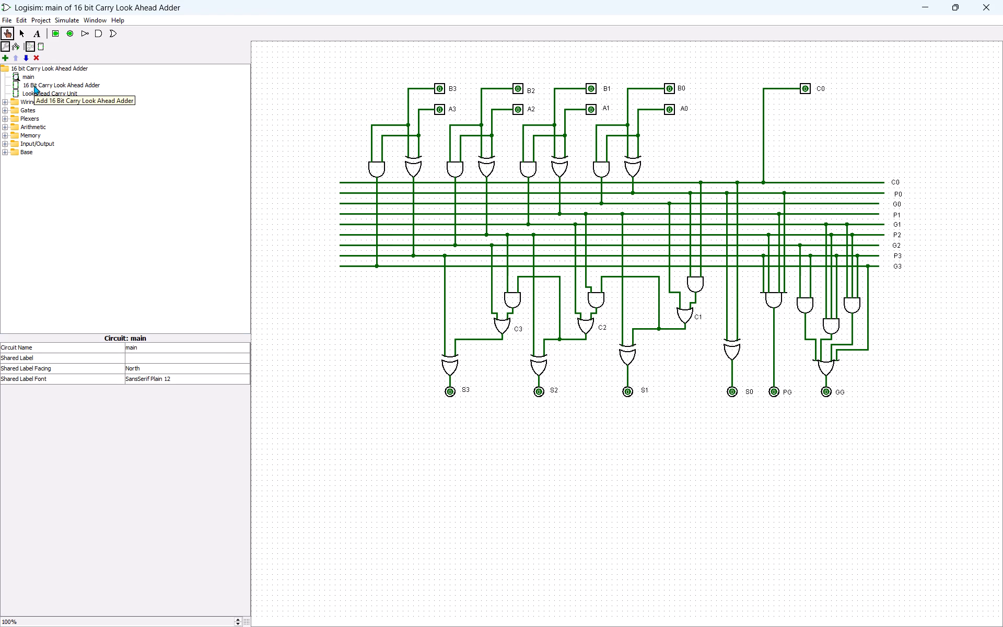
click(1002, 0)
Set Digital logic design tool and simulator as the default app for CIRC files through the 16 bit Carry Look Ahead Adder file's properties.
right_click(283, 403)
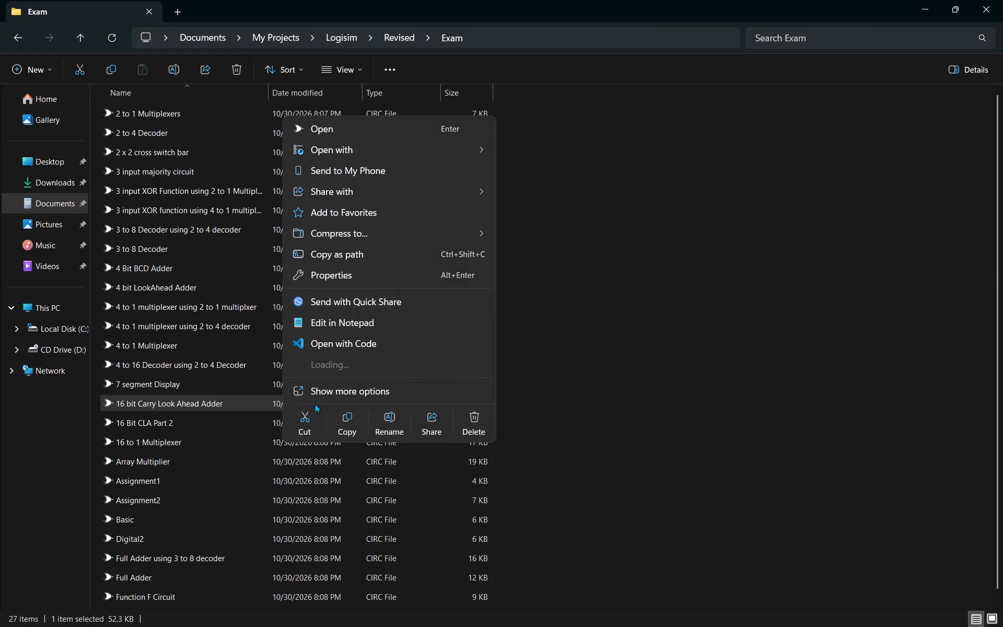
click(364, 390)
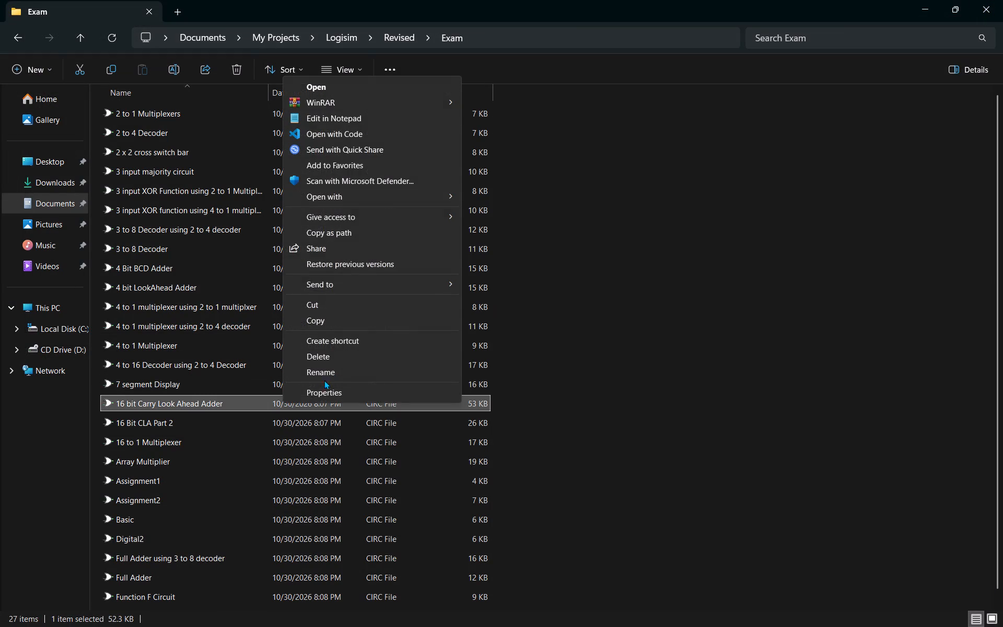
click(318, 388)
click(499, 396)
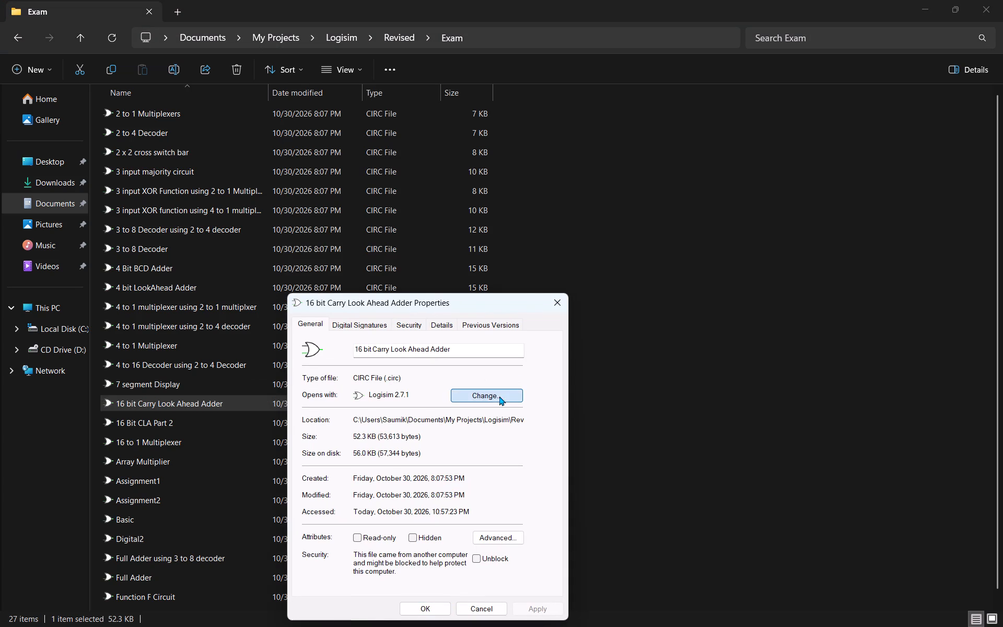
click(463, 187)
click(567, 502)
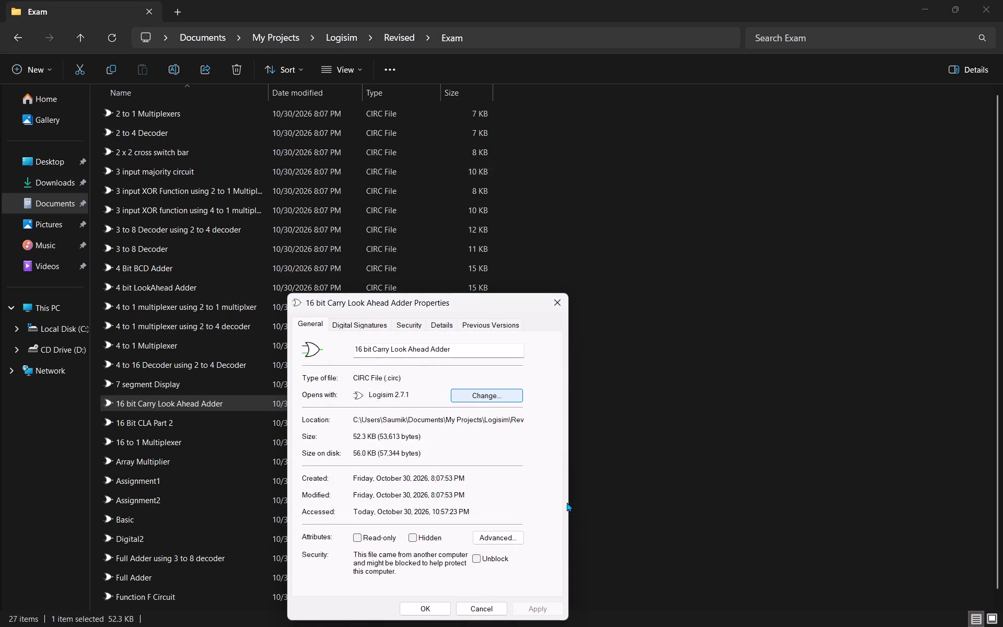
click(517, 608)
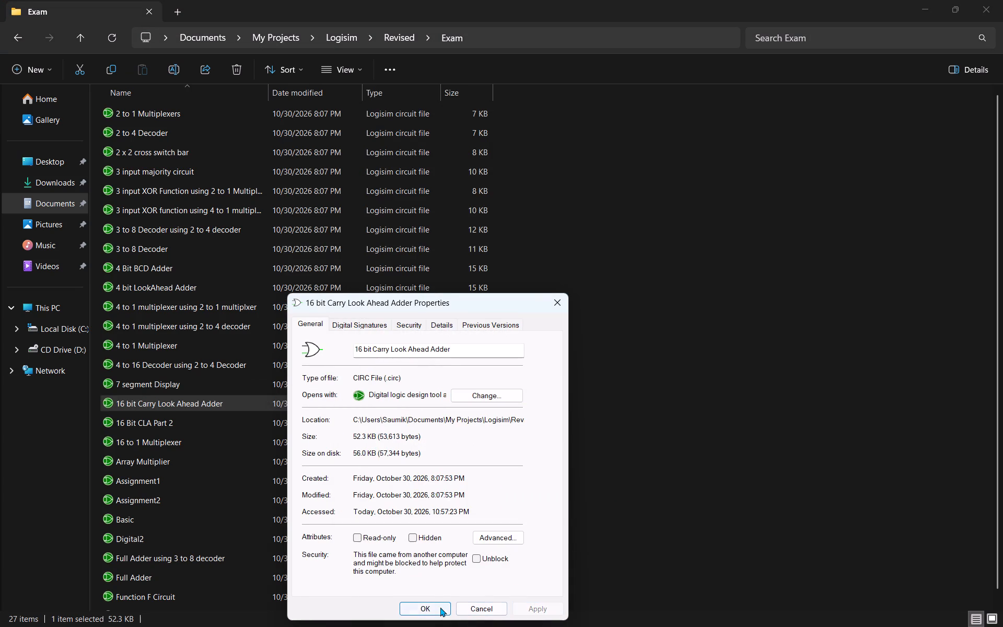
click(440, 607)
Open 16 bit Carry Look Ahead Adder in Logisim-evolution, examine its adder and Lookahead Carry Unit subcircuits, and close it.
double_click(183, 402)
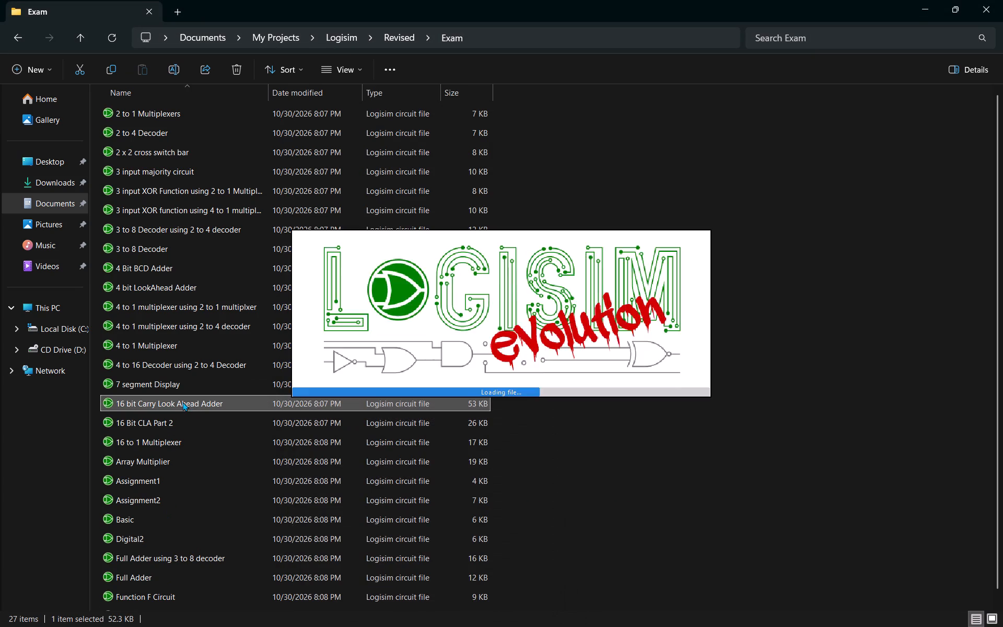
click(663, 357)
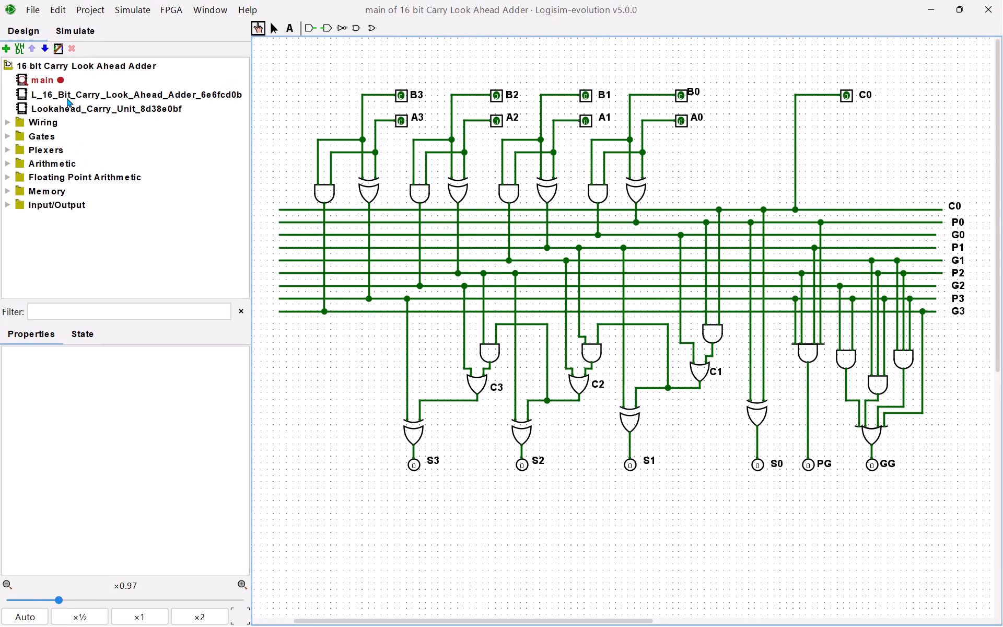
double_click(67, 98)
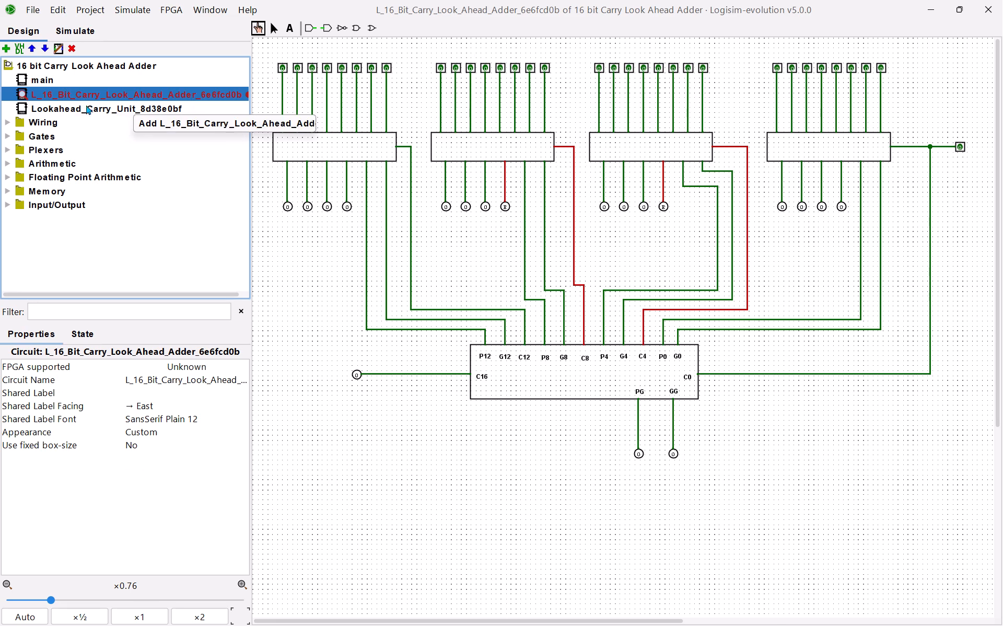
double_click(86, 105)
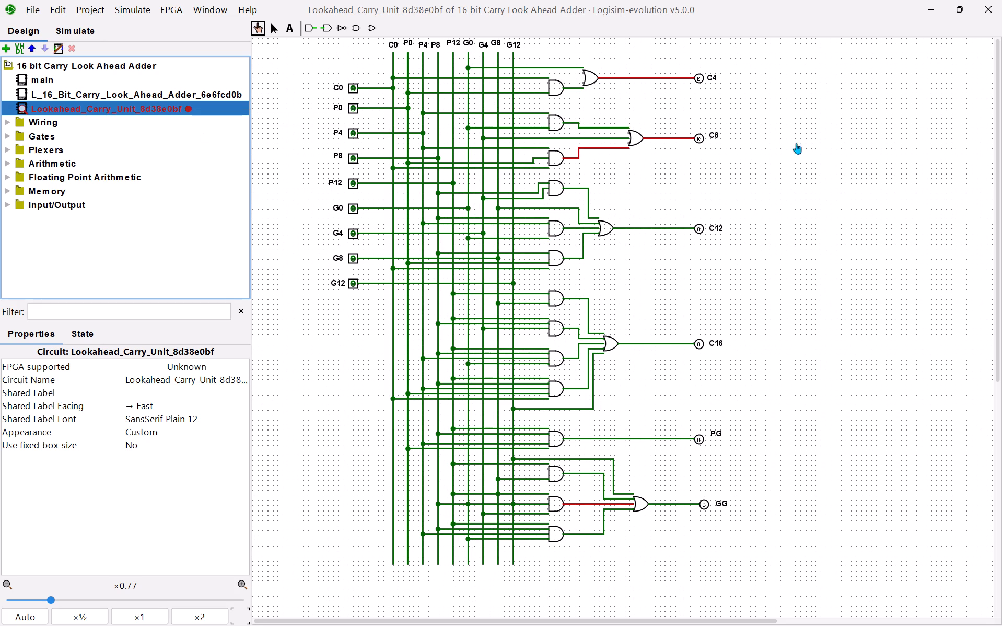
click(989, 2)
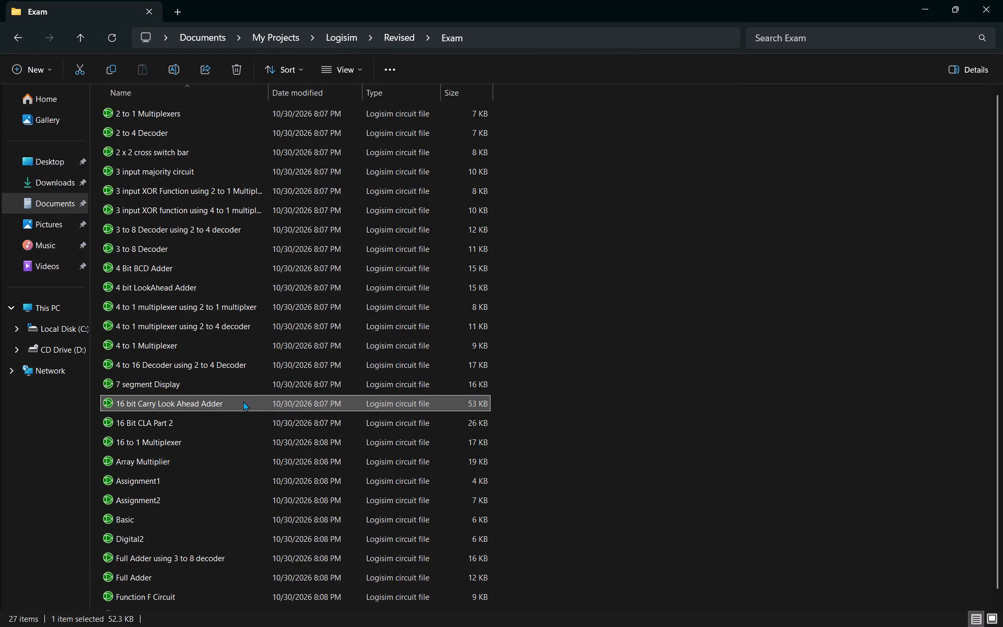
Open 16 bit Carry Look Ahead Adder with Logisim 2.7.1 and show its Lookahead Carry Unit circuit.
right_click(239, 404)
click(411, 155)
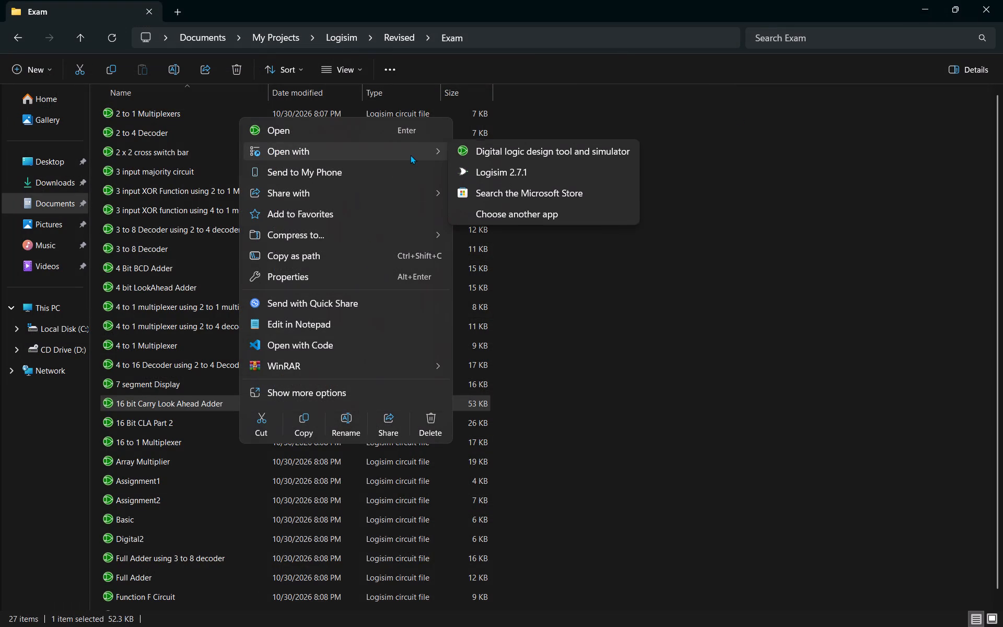
click(521, 172)
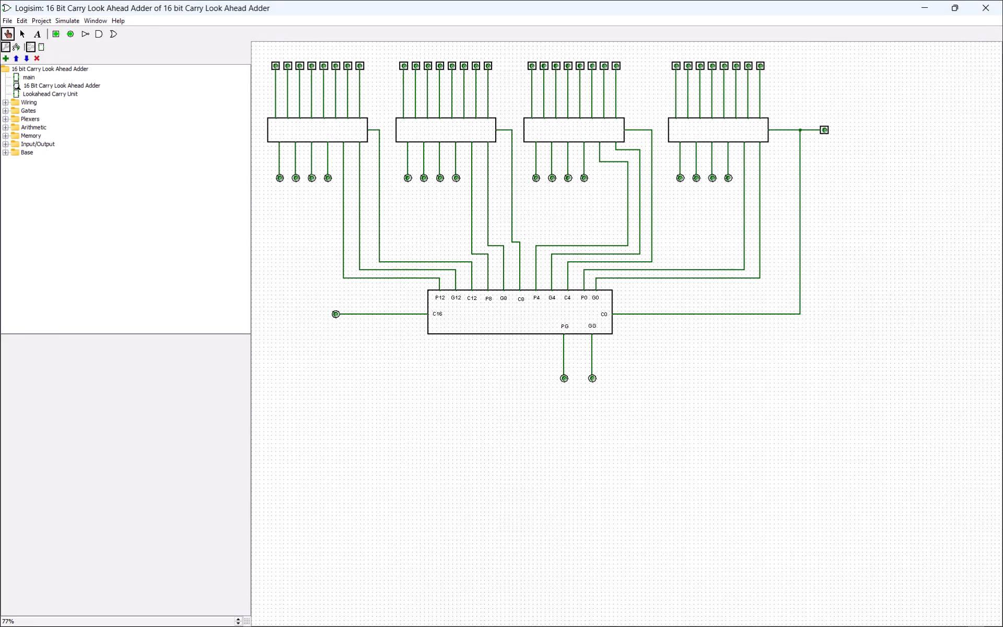
double_click(65, 94)
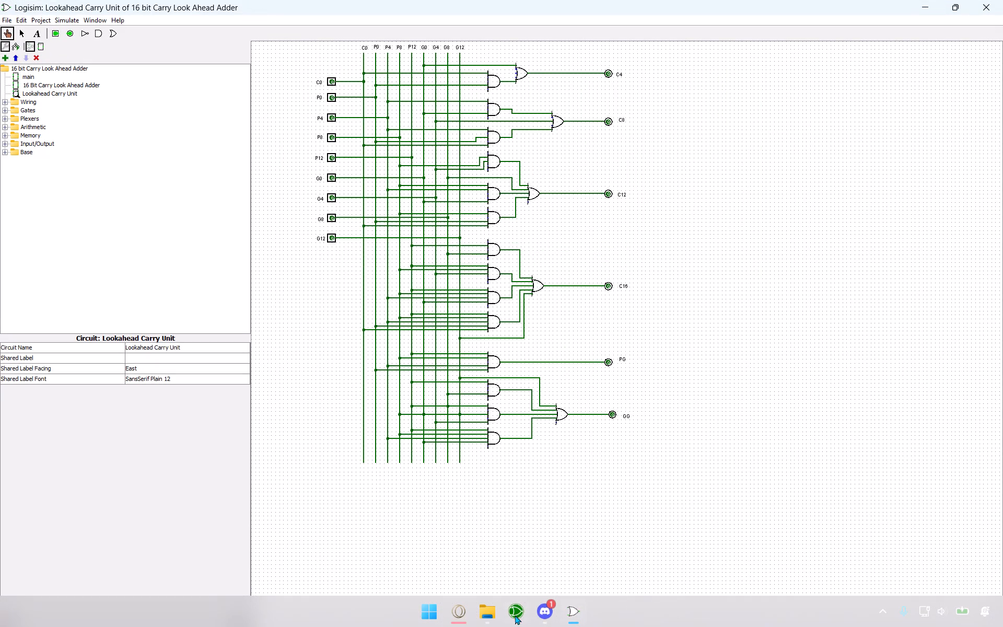
Switch to the Canva design and check the blank area below the diagrams on page 2.
click(458, 612)
scroll(520, 393, down, 3)
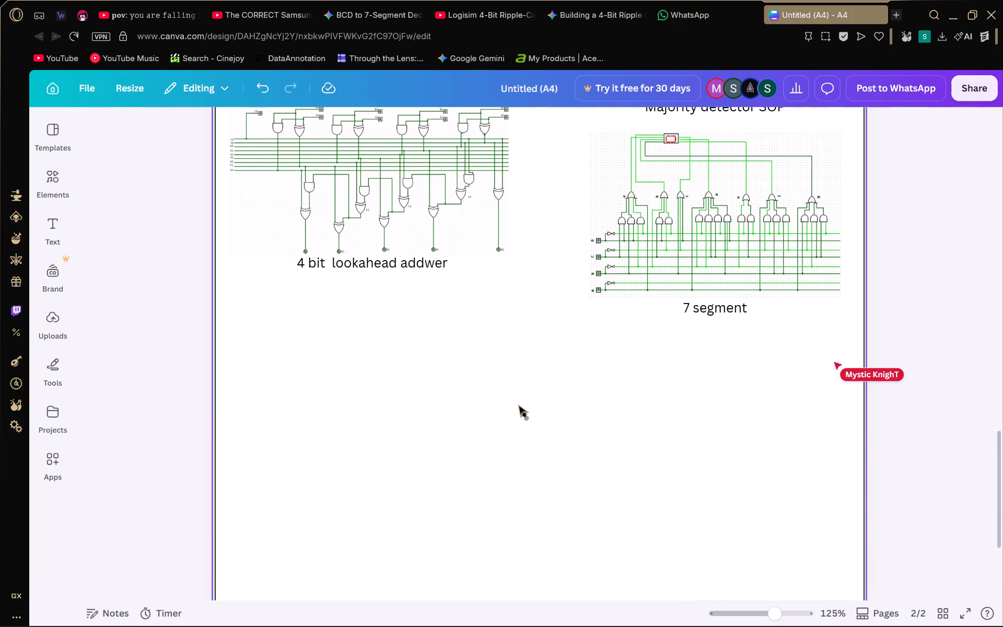
scroll(519, 405, down, 2)
scroll(530, 478, up, 2)
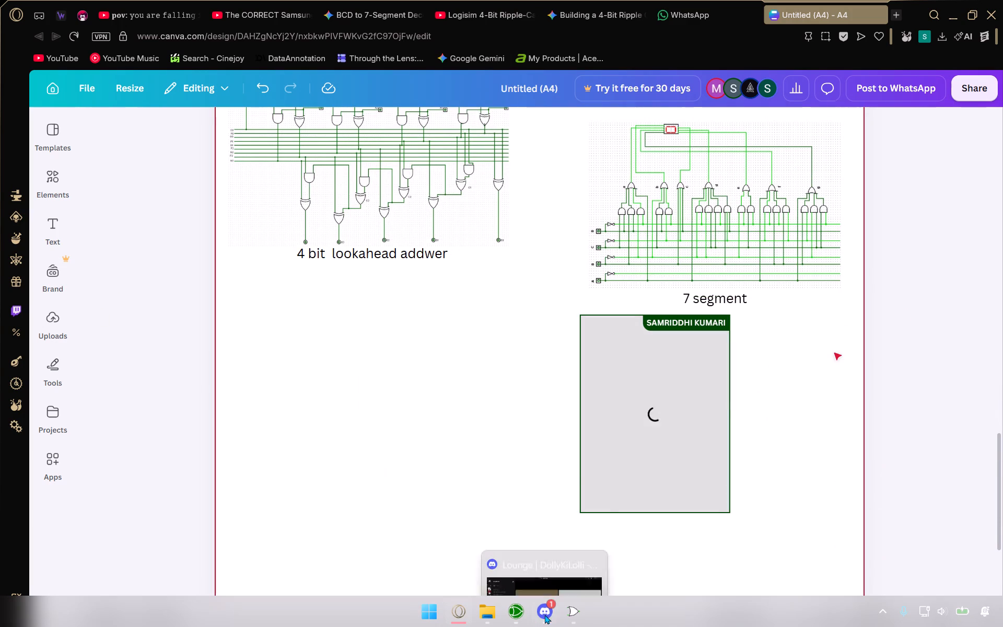
Return to Logisim, capture a screenshot of the whole Lookahead Carry Unit circuit with its labels, and minimise the window.
click(573, 614)
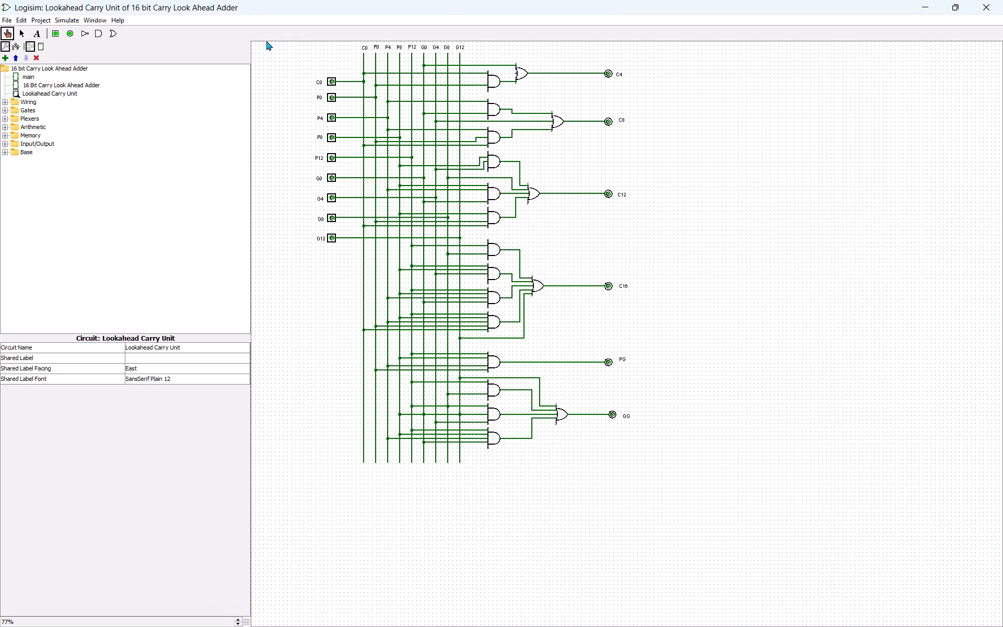
key(Print)
drag(266, 41, 657, 459)
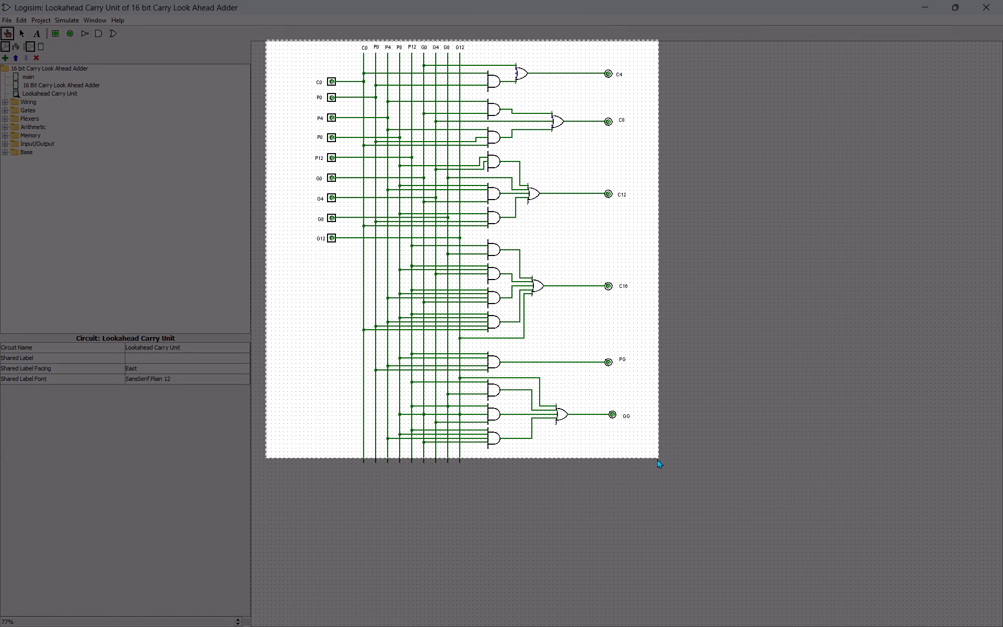
drag(657, 459, 661, 470)
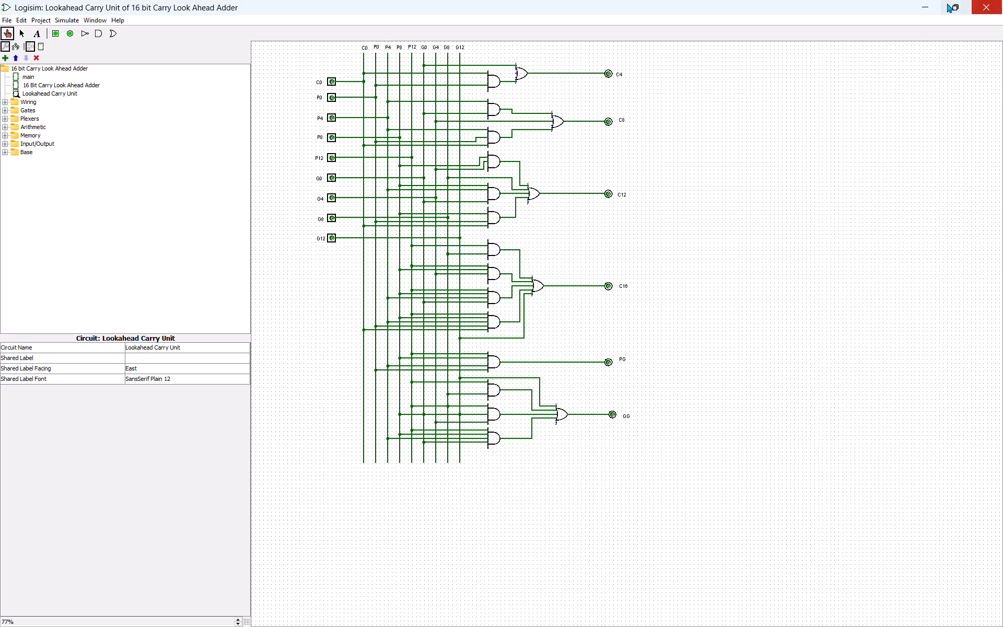
click(936, 1)
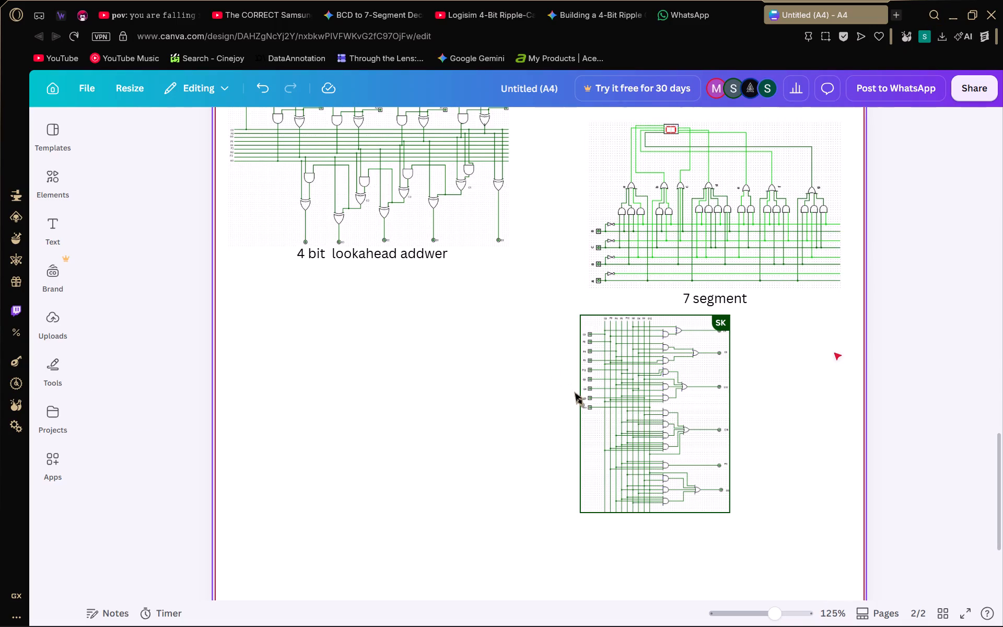
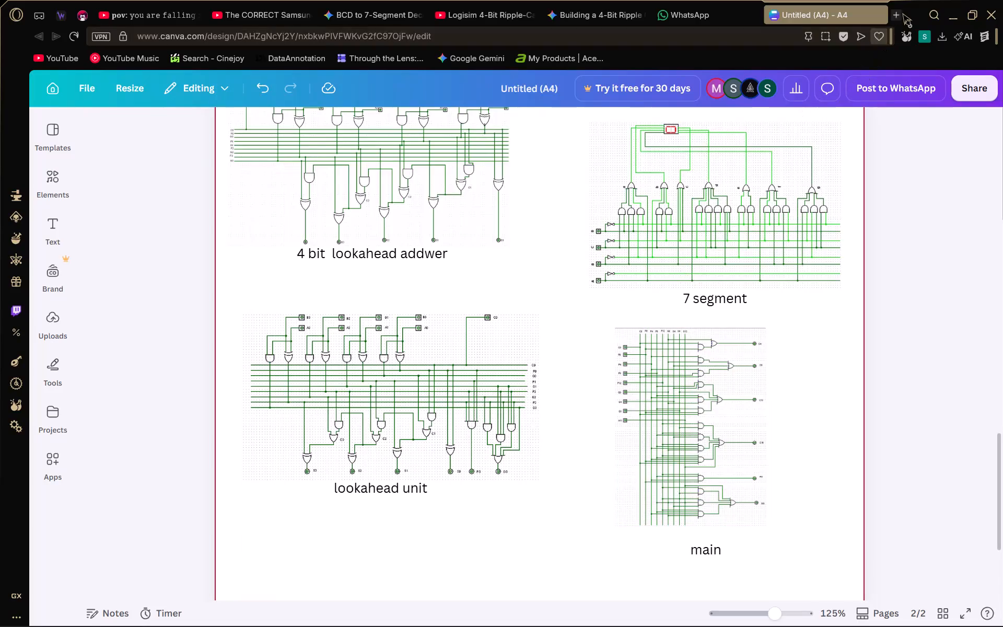
Search the web in a new tab for "period before jurassic period" and close the tab after viewing the results.
click(903, 13)
click(897, 18)
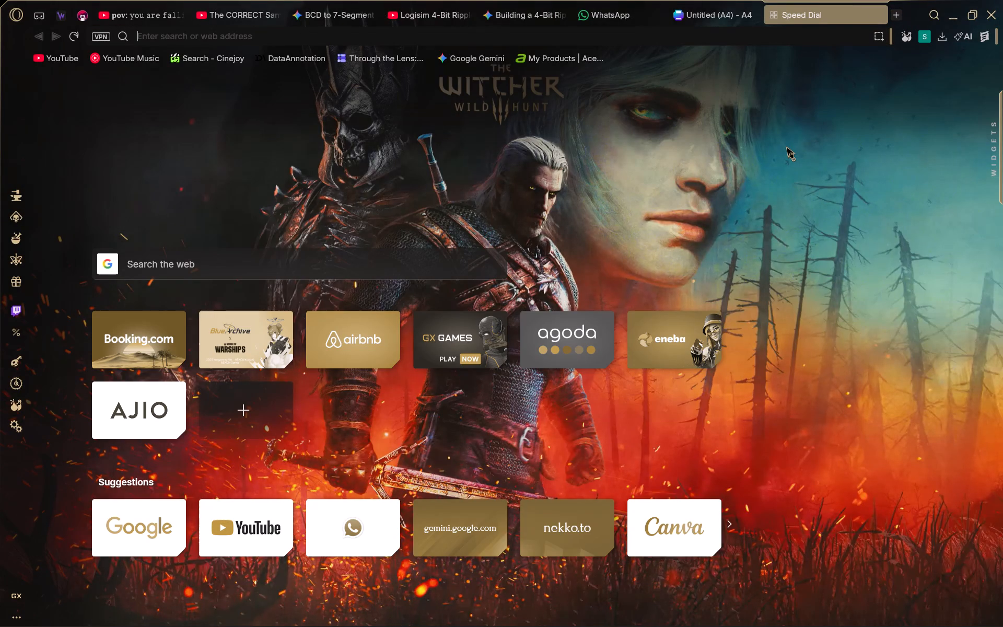
text(period before jurassic)
key(space)
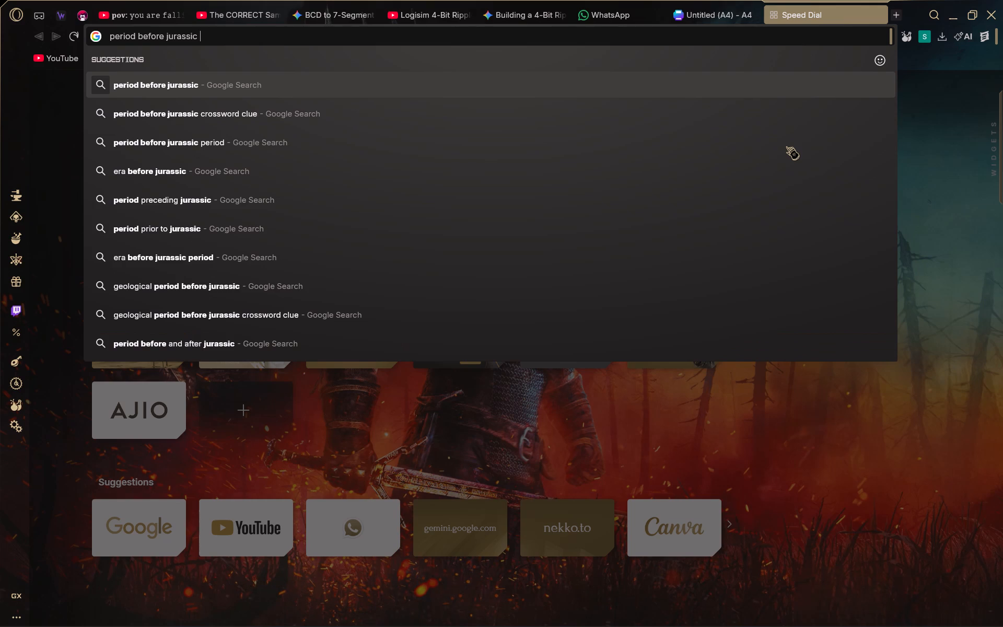
key(Down)
key(Down)
key(Return)
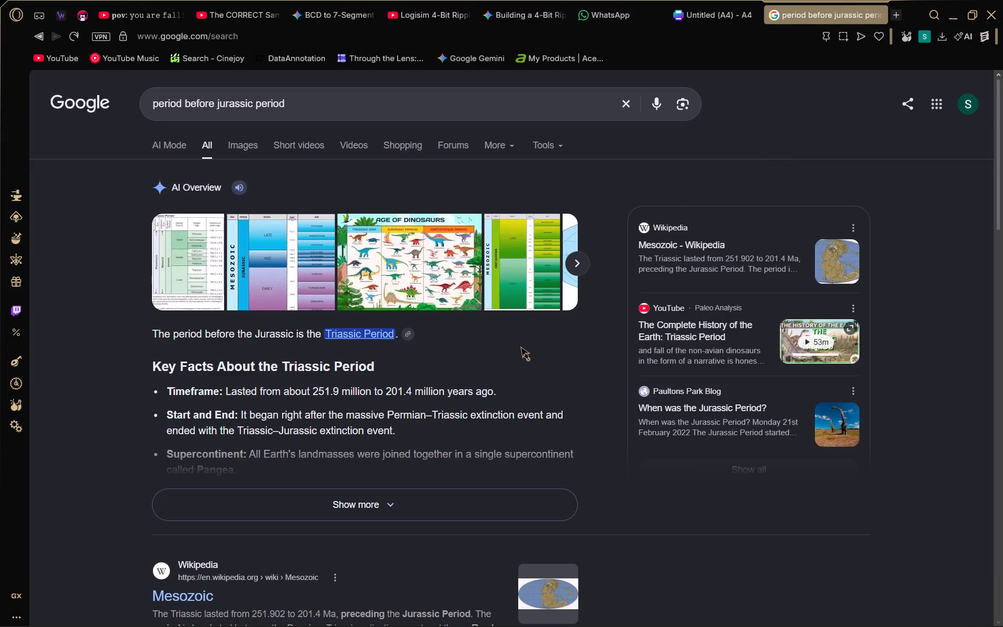
click(880, 14)
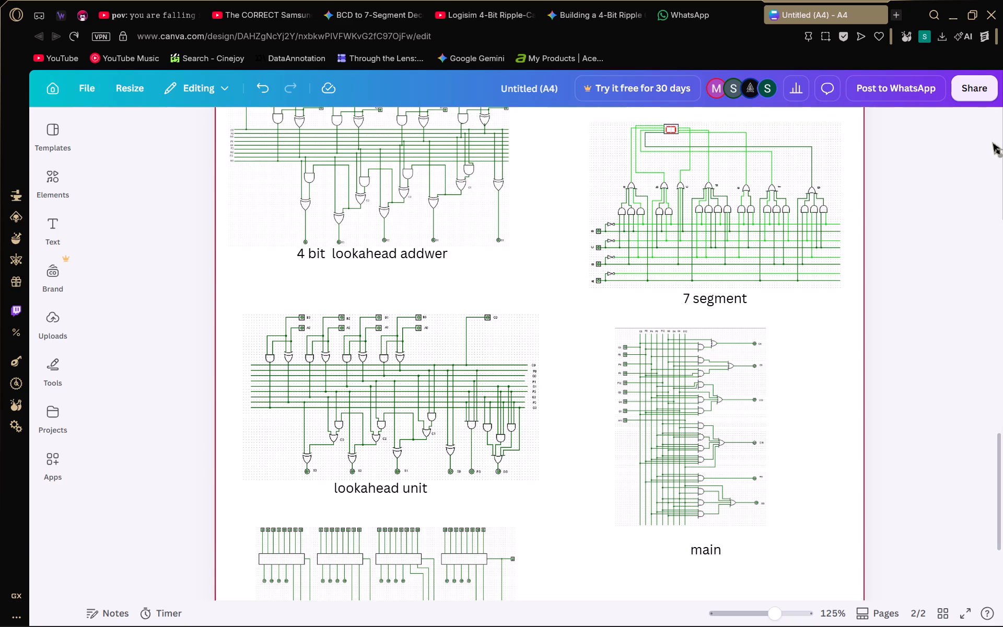
Check the block diagram below the lookahead unit at the bottom of page 2 in the Canva design.
scroll(999, 147, down, 4)
scroll(936, 253, down, 4)
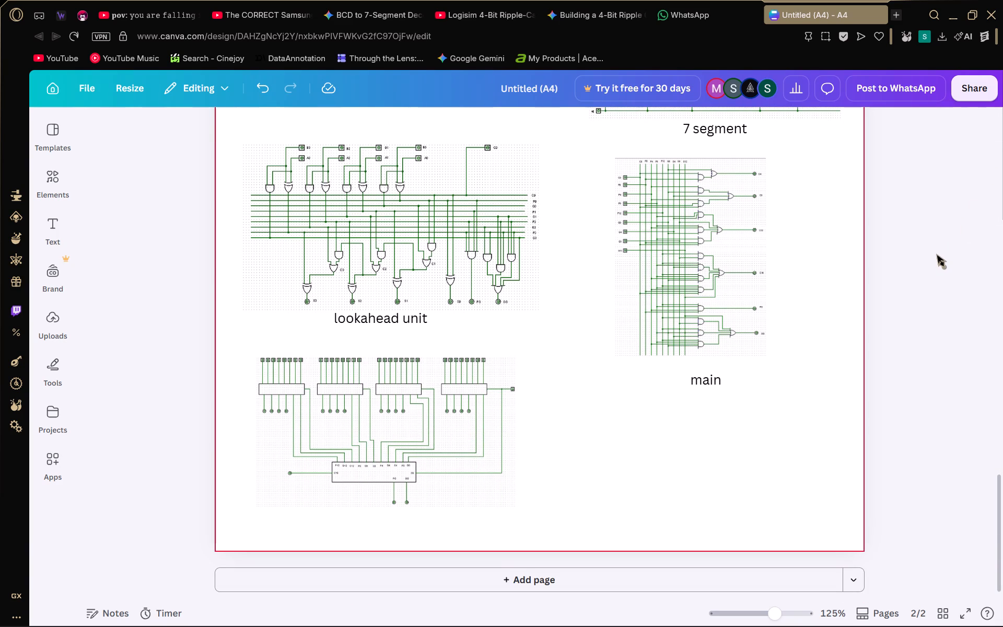
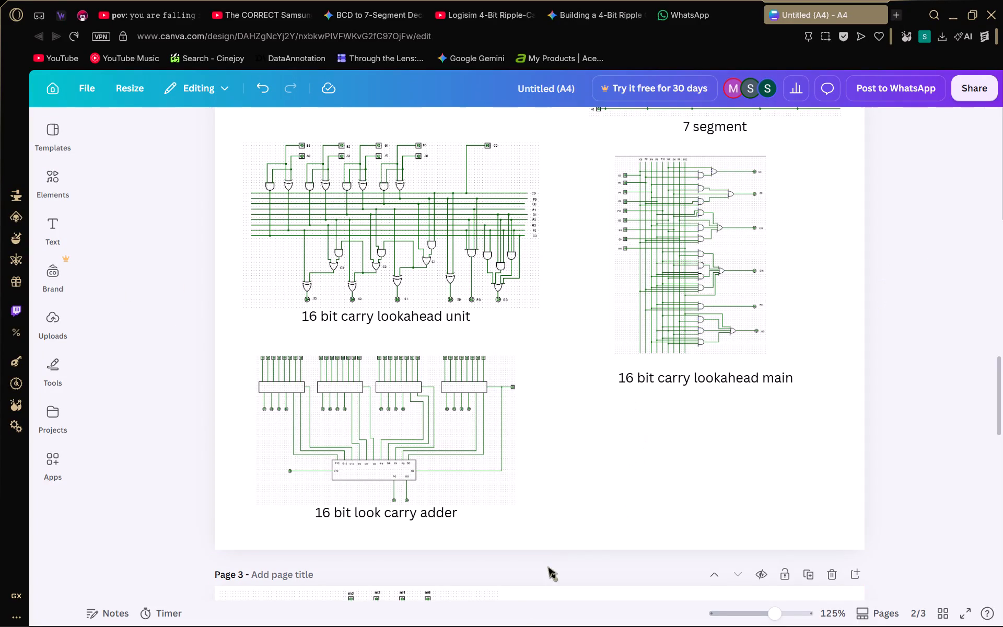
Check the array multiplier diagram and the free space below it on page 3 of the design.
scroll(477, 623, down, 1)
scroll(583, 439, down, 3)
scroll(872, 434, down, 3)
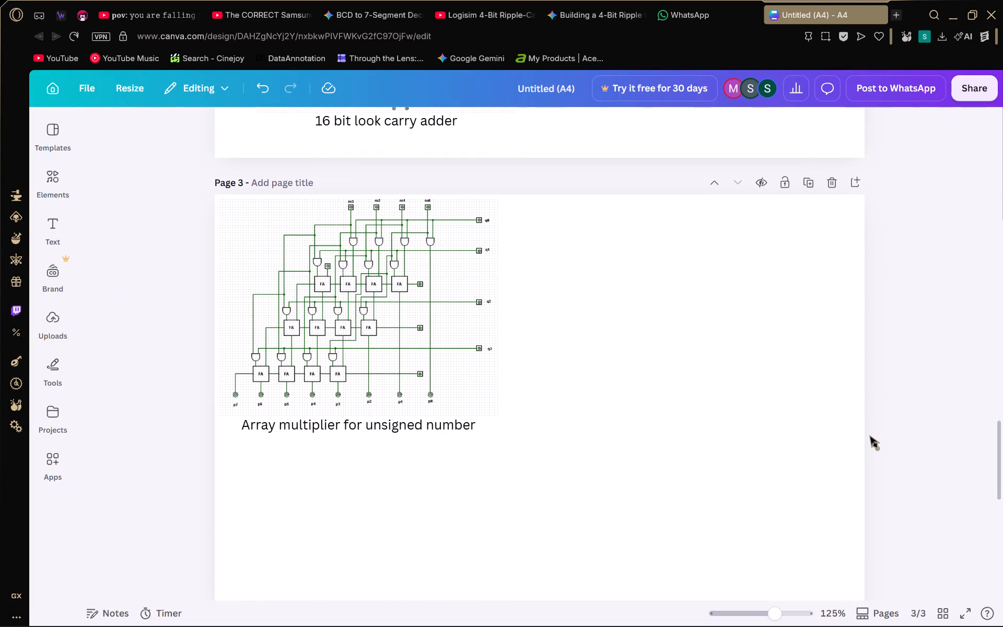
scroll(849, 446, down, 2)
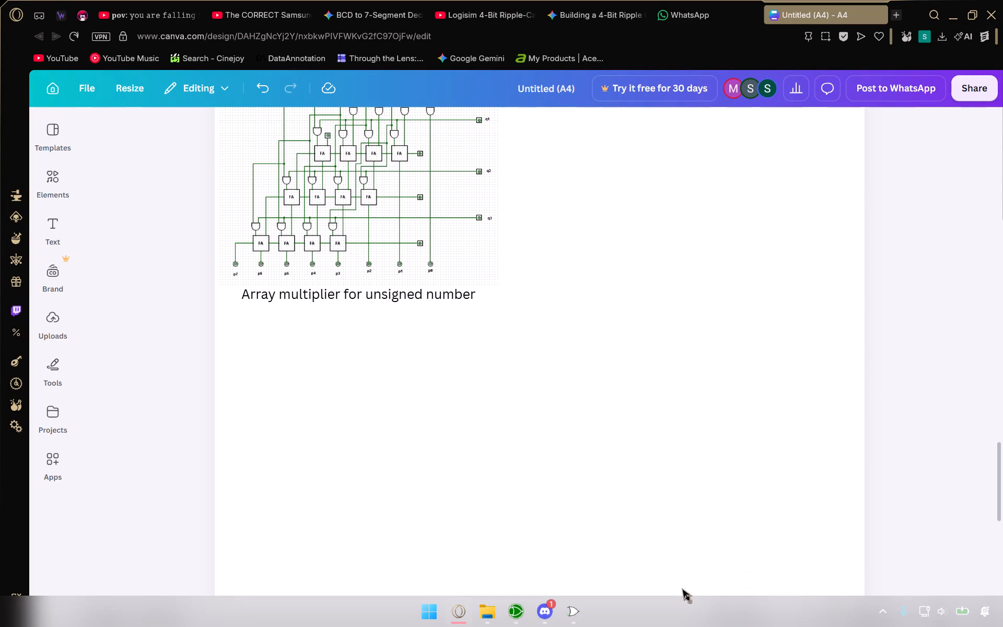
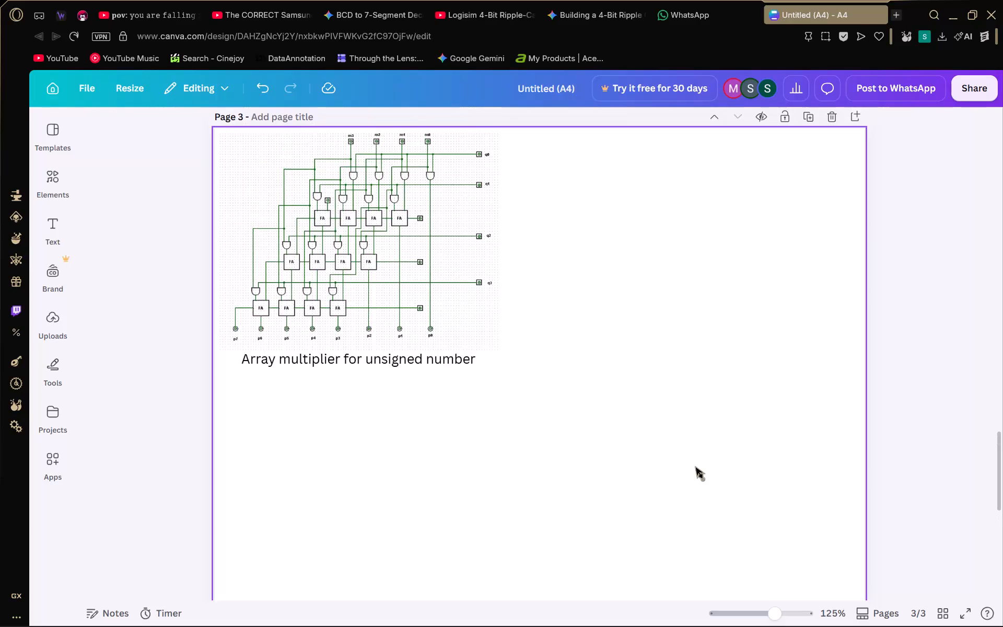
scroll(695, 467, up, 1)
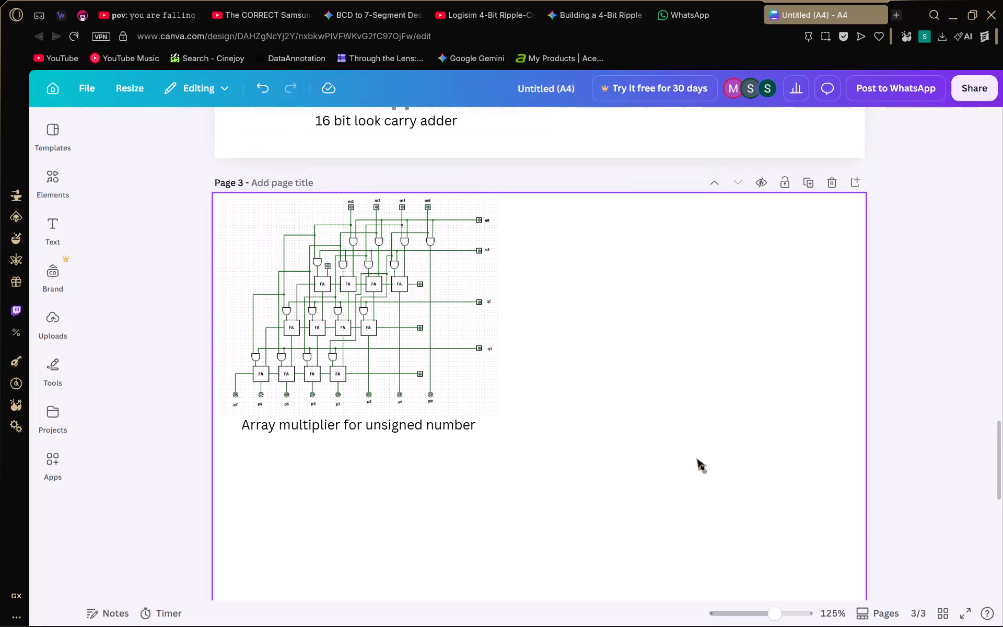
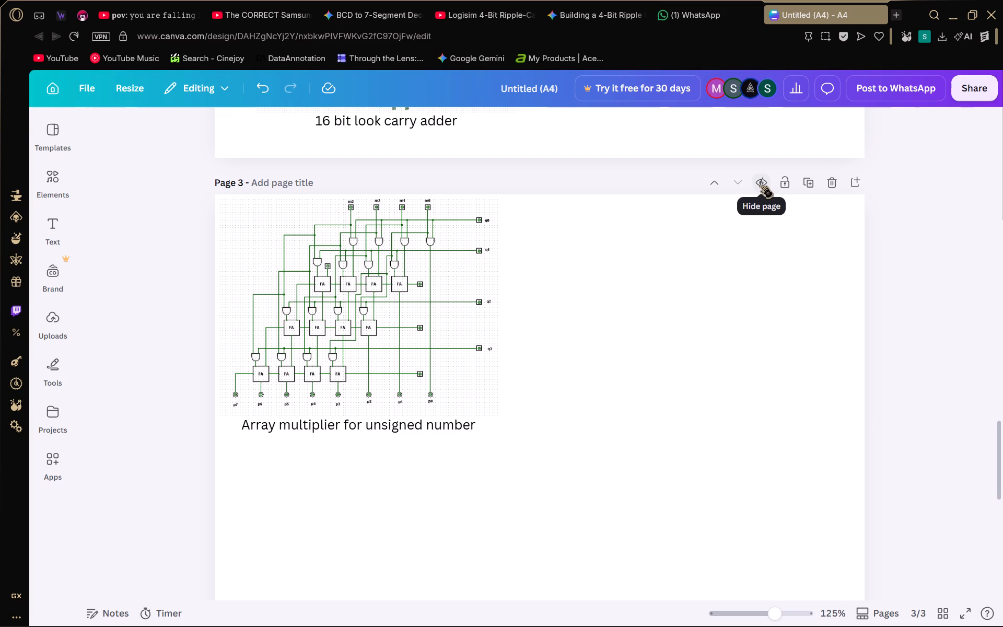
Review the circuit diagrams and their captions across all three pages, from the 7 segment page through the array multiplier page.
scroll(940, 321, up, 9)
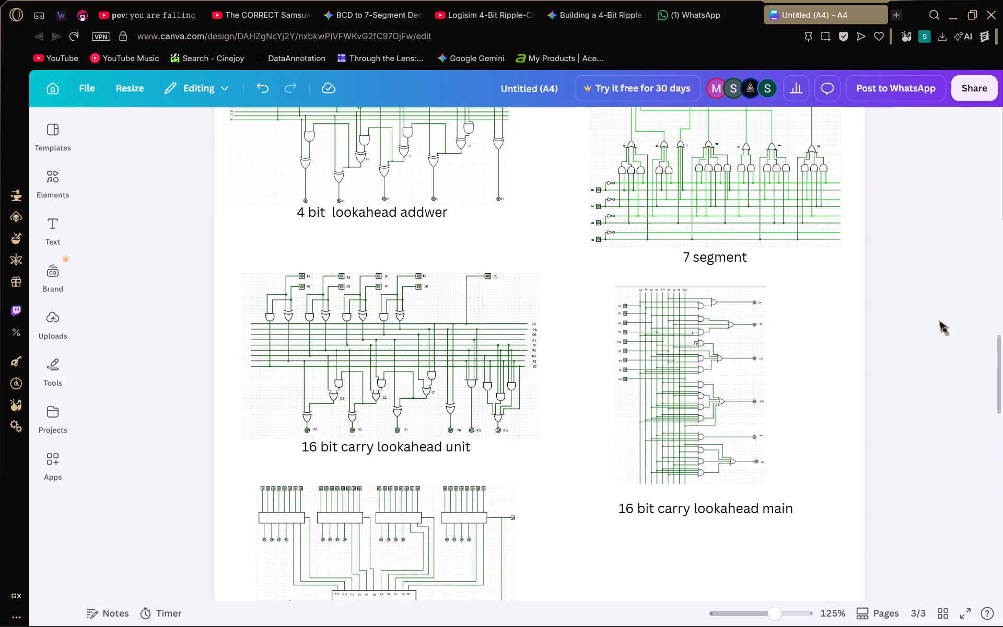
scroll(939, 321, up, 11)
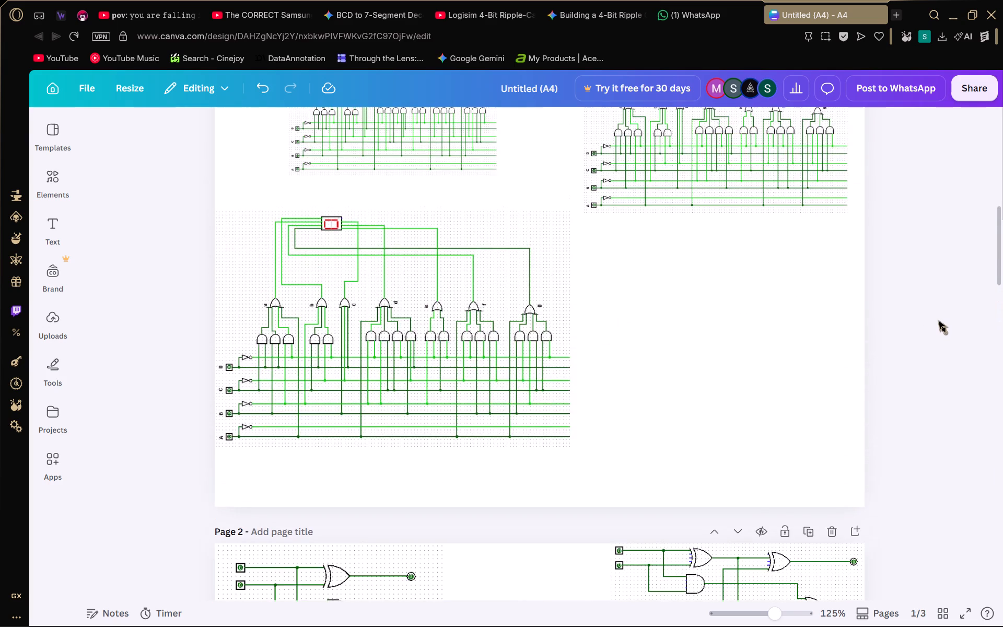
scroll(938, 320, up, 12)
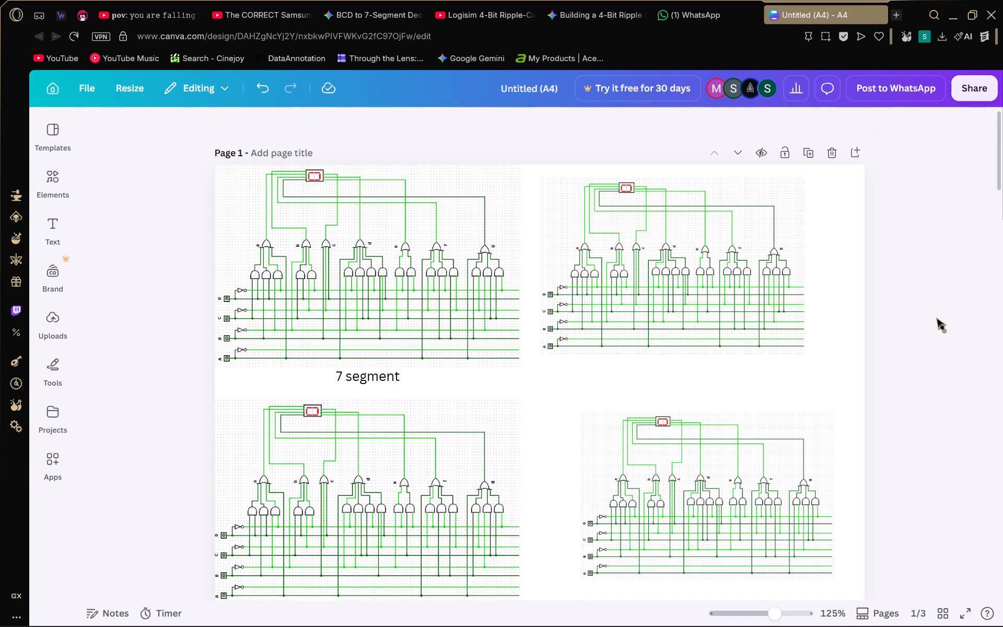
scroll(937, 315, down, 18)
scroll(937, 318, down, 5)
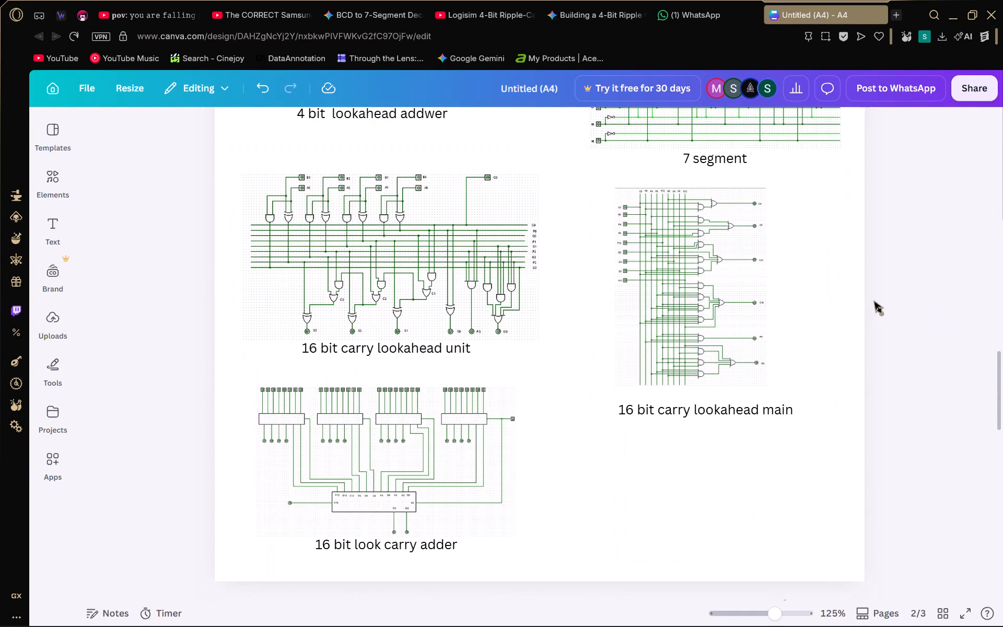
scroll(874, 301, down, 5)
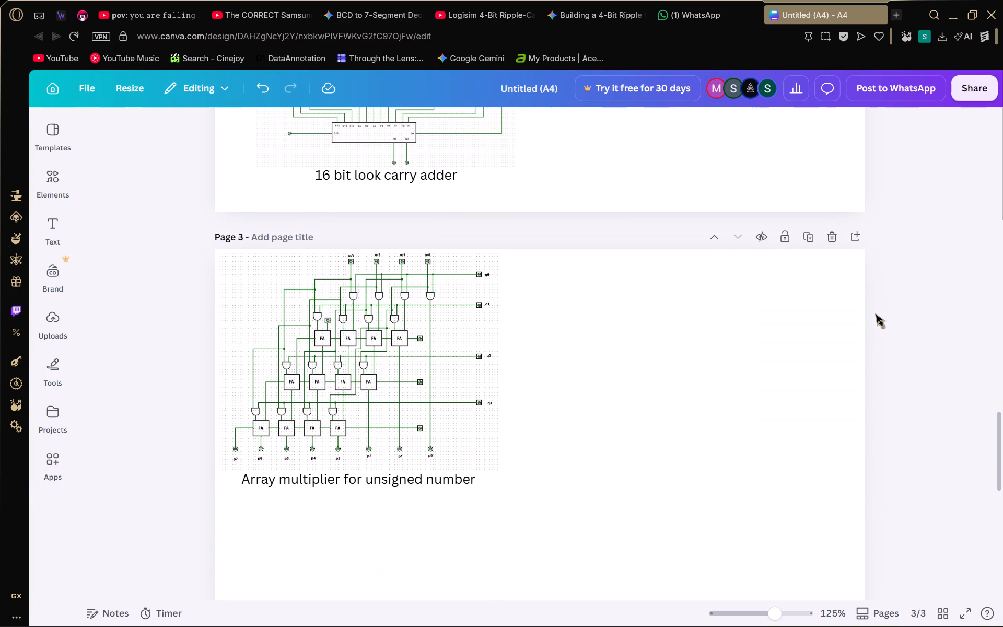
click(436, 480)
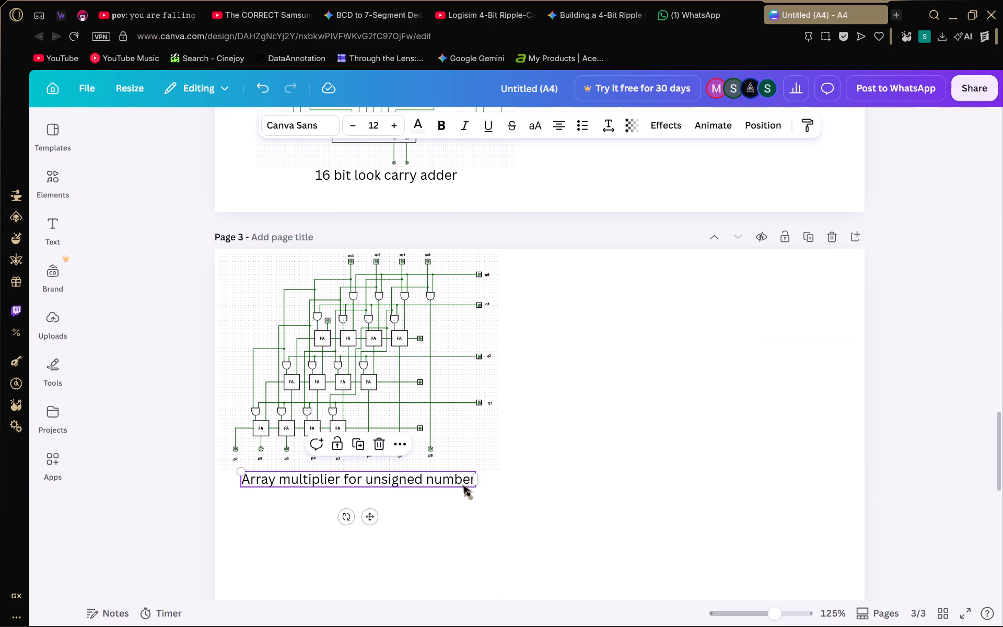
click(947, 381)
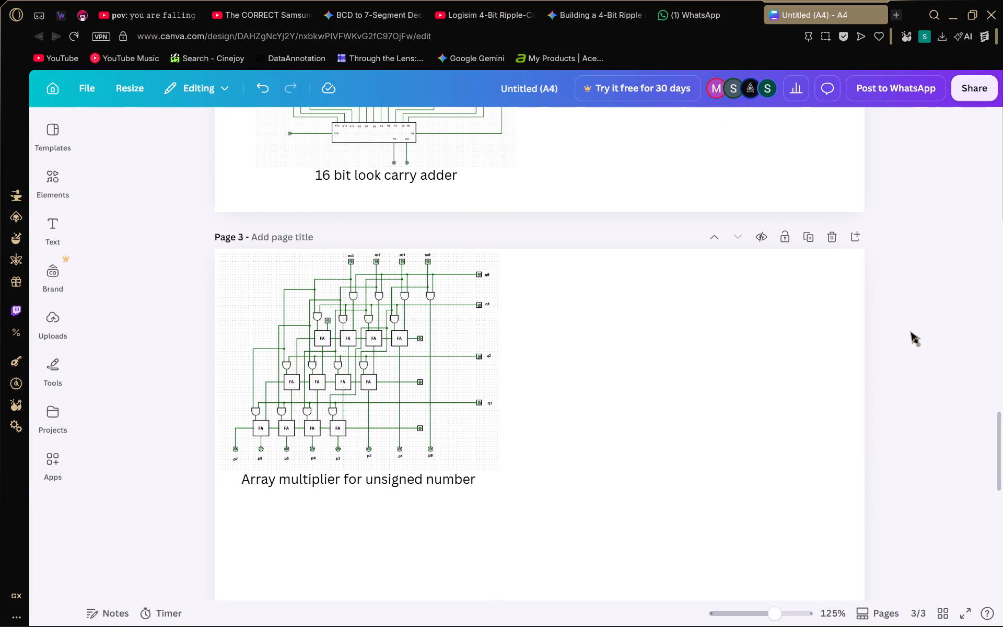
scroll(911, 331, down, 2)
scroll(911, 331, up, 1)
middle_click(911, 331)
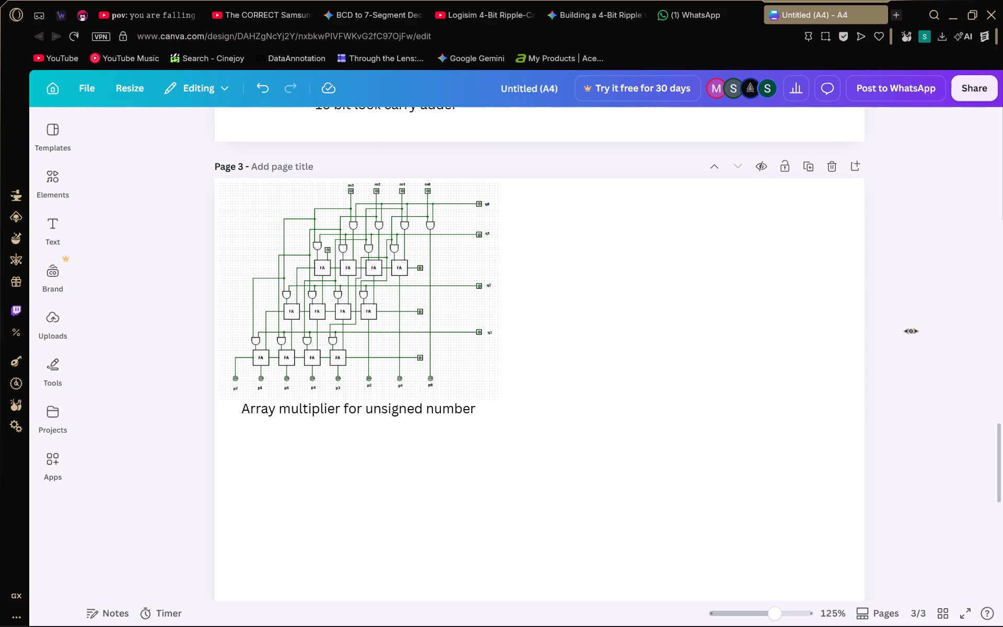
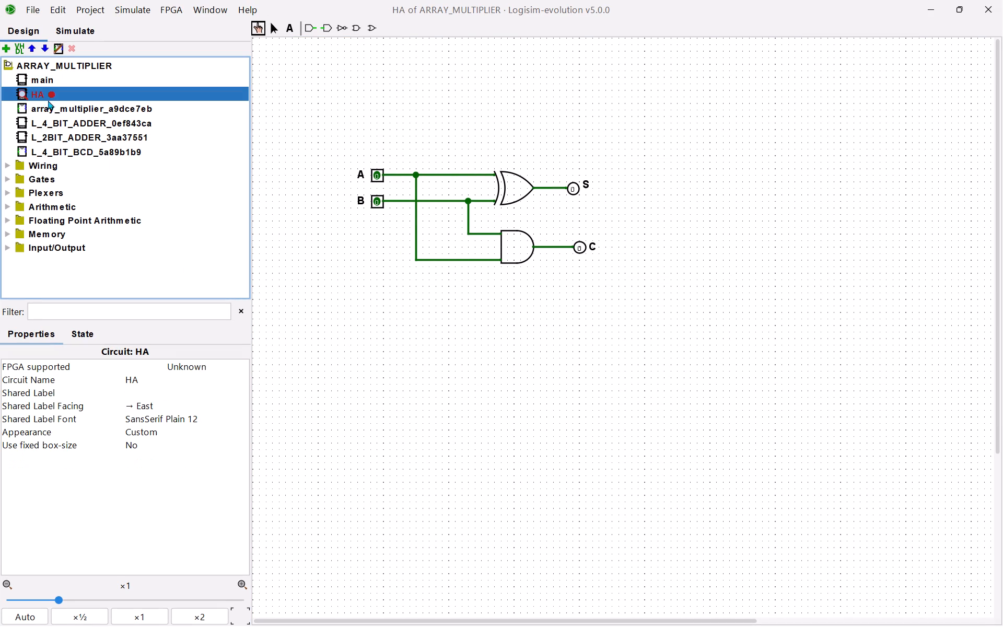
Examine the array multiplier, 4-bit adder, 2-bit adder and 4-bit BCD circuits in the ARRAY_MULTIPLIER project, and leave its window.
double_click(58, 108)
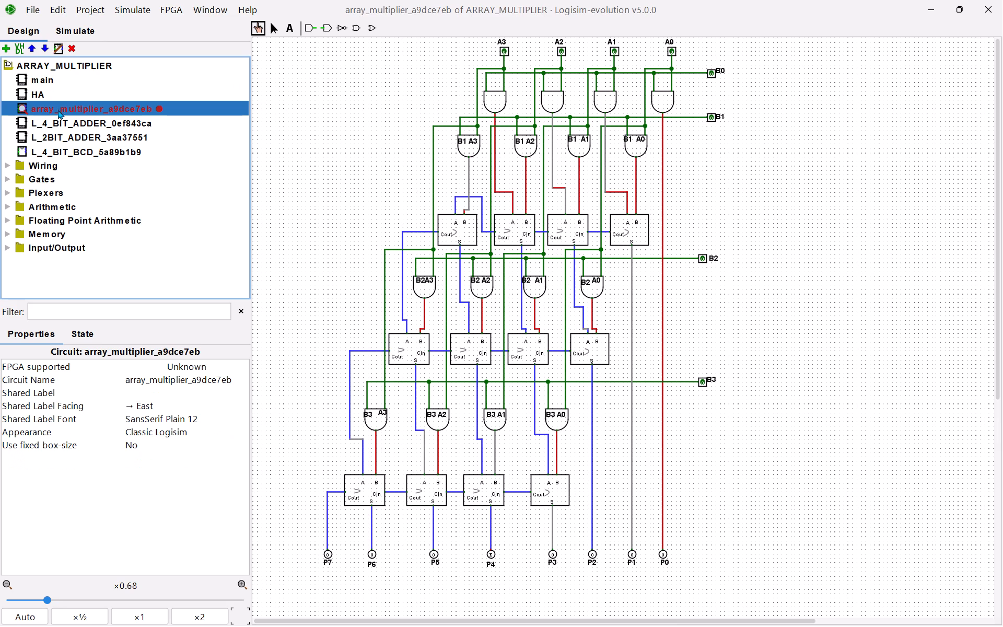
double_click(84, 126)
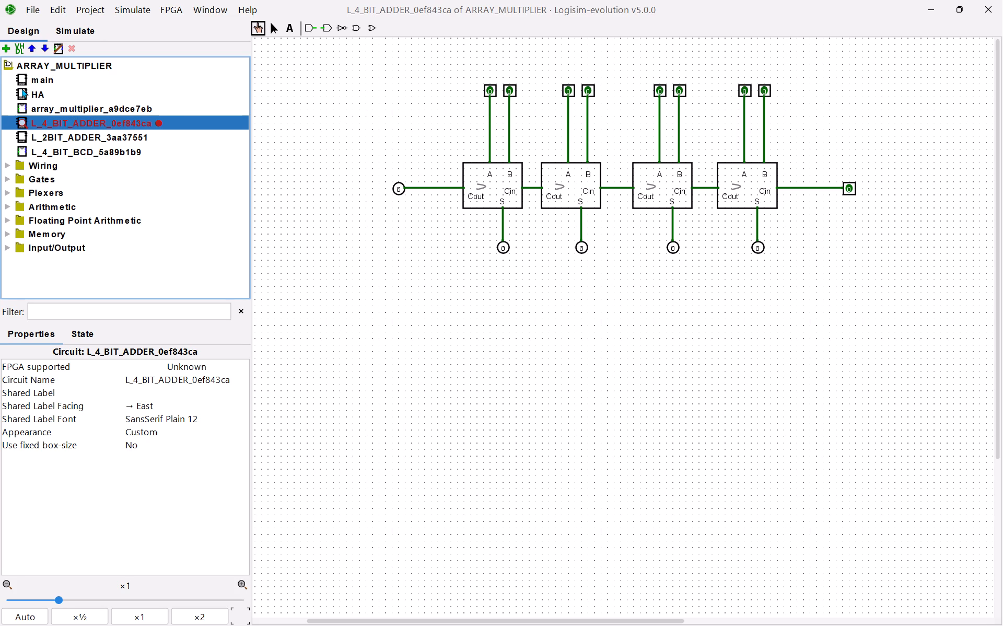
double_click(89, 111)
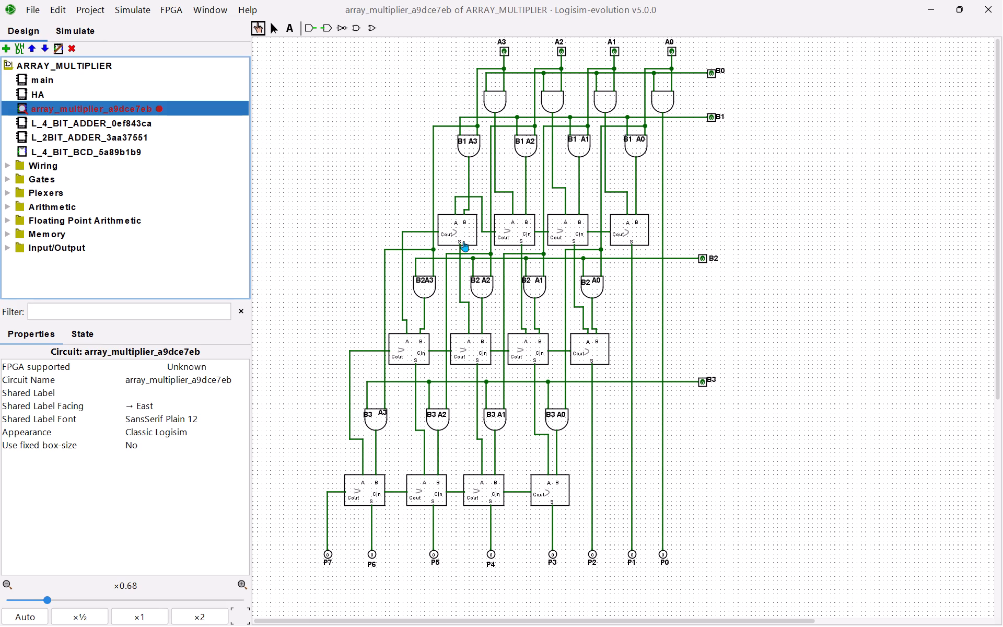
double_click(64, 121)
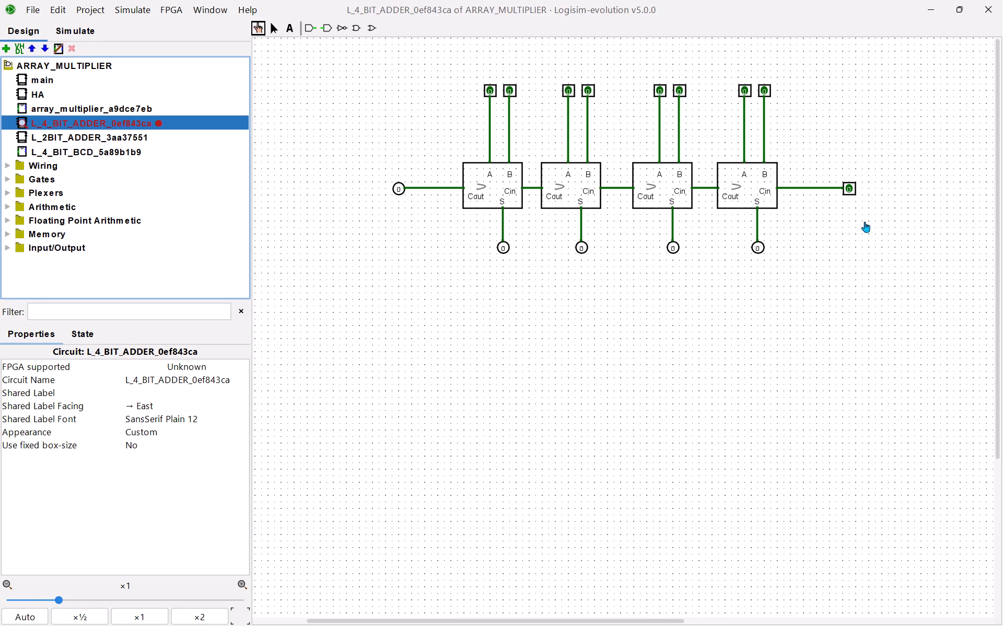
double_click(62, 154)
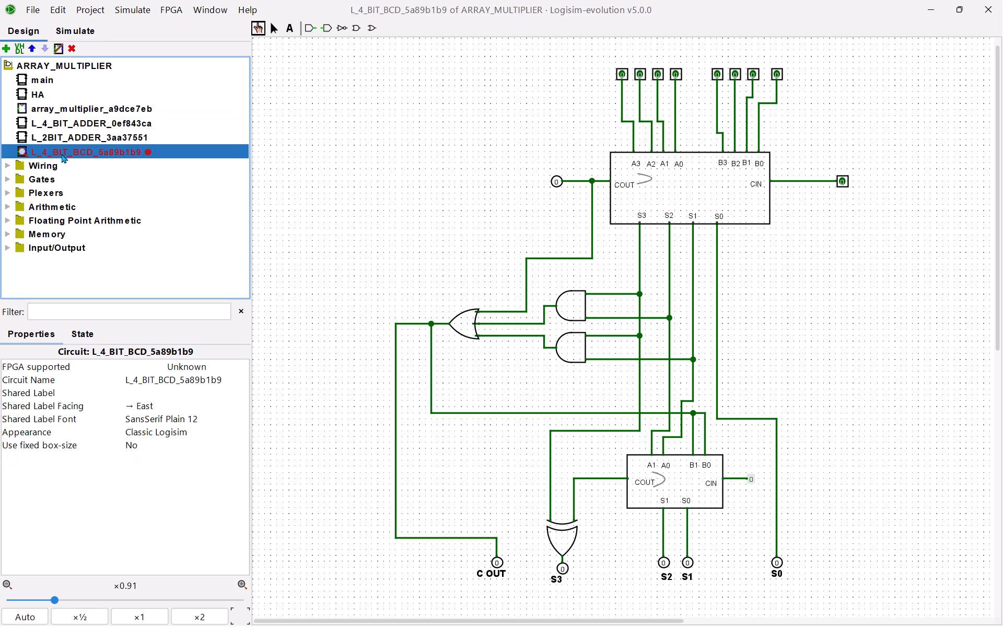
double_click(63, 134)
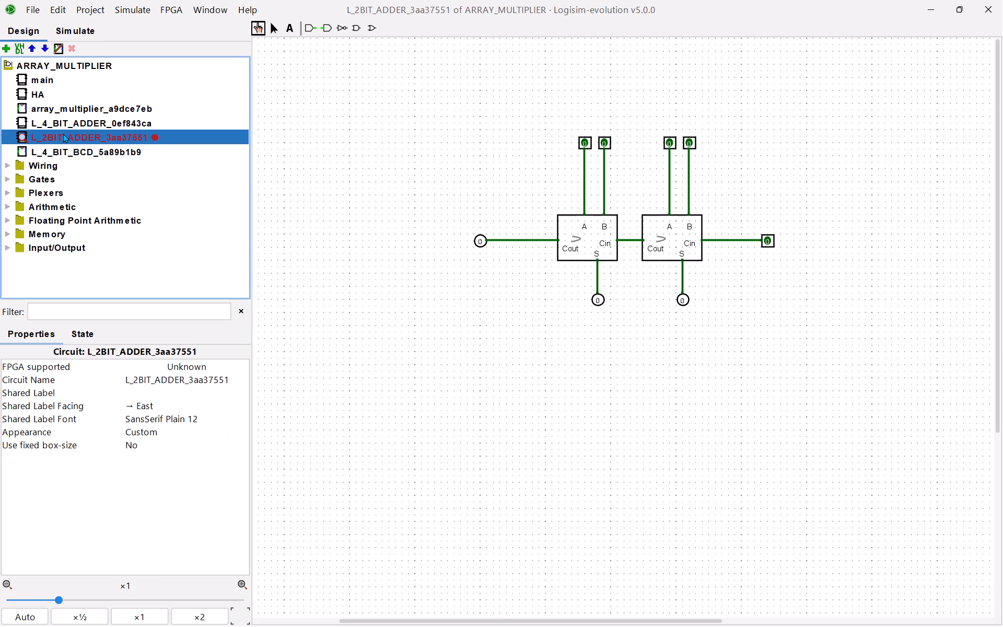
double_click(73, 126)
double_click(90, 112)
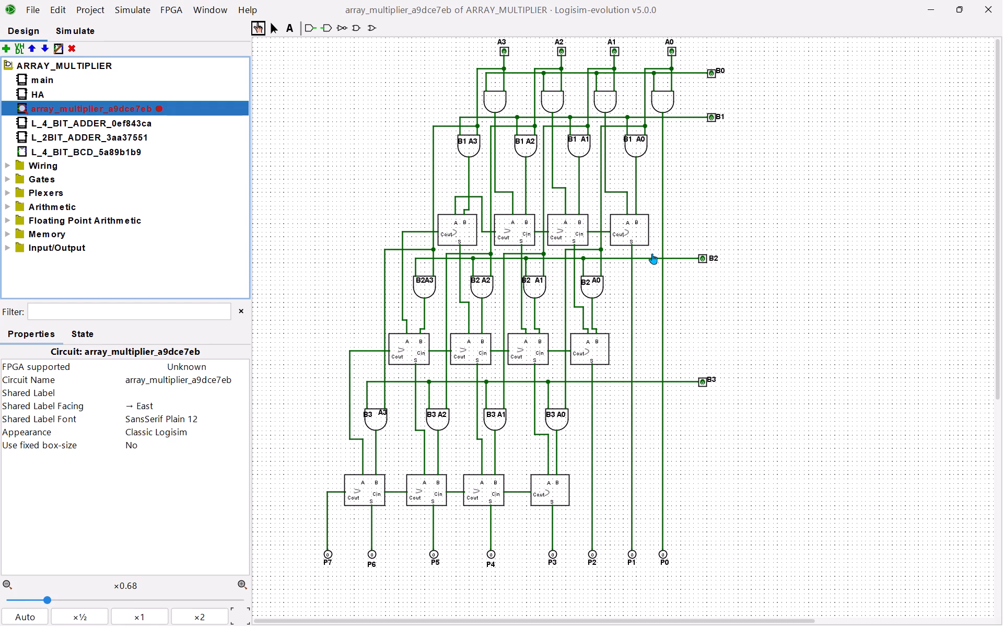
click(1002, 0)
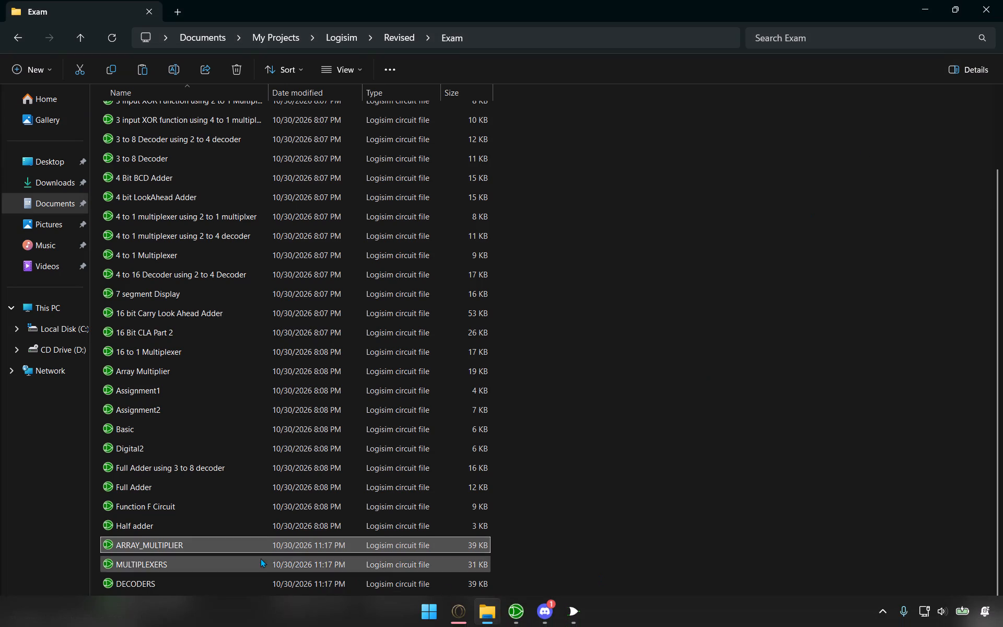
Open the DECODERS file from the Exam folder, examine its decoder, multiplexer and full adder circuits, and leave its window.
double_click(235, 577)
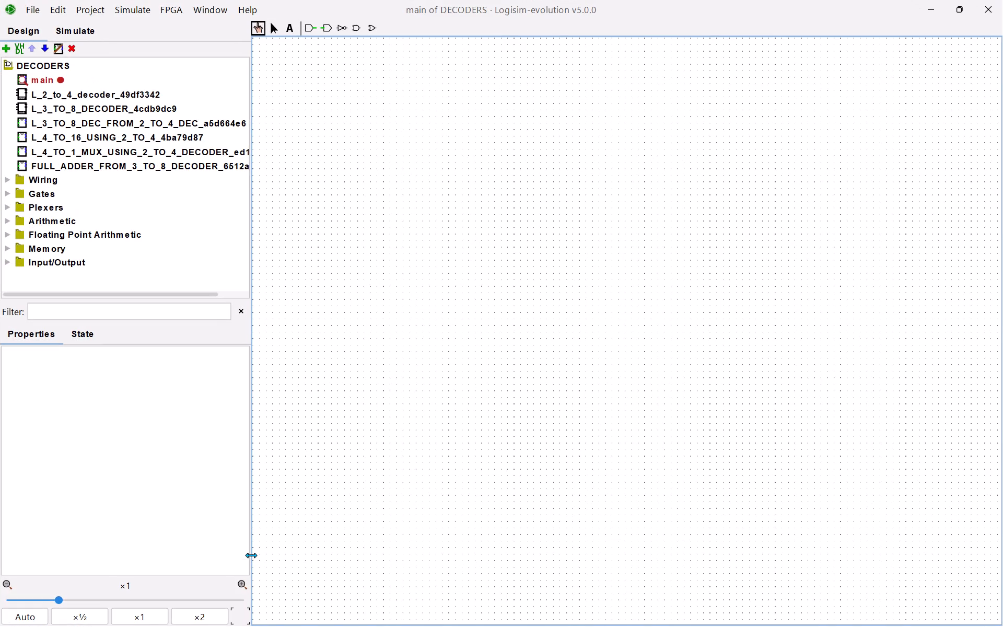
double_click(102, 97)
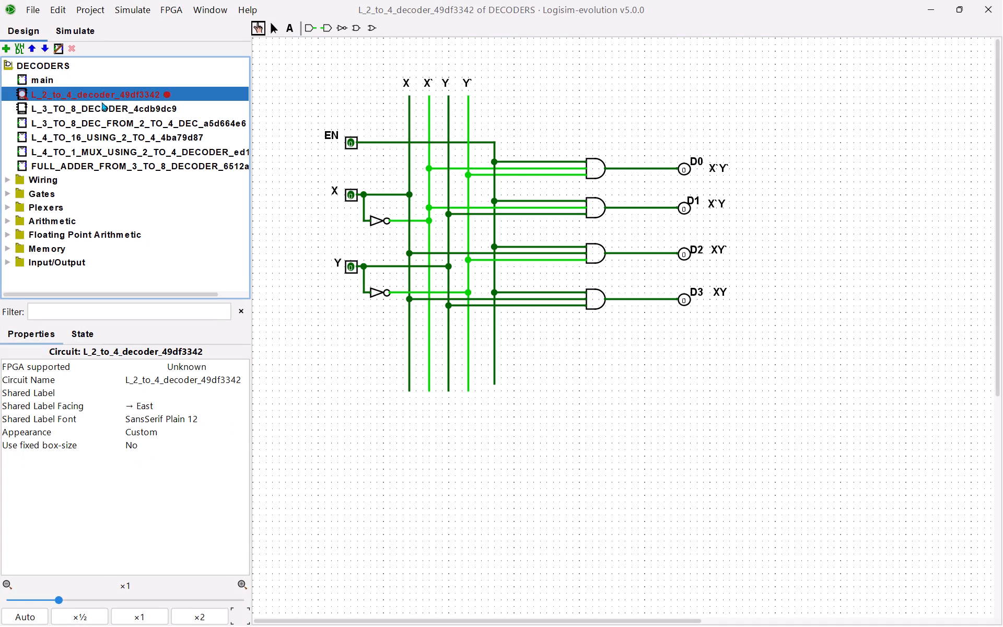
double_click(97, 109)
double_click(94, 123)
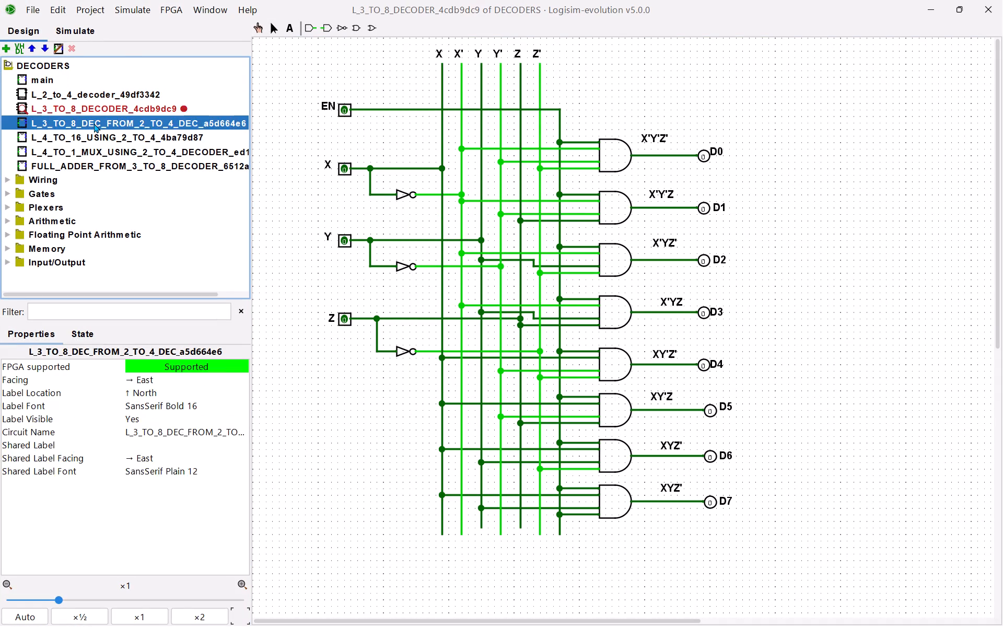
double_click(86, 139)
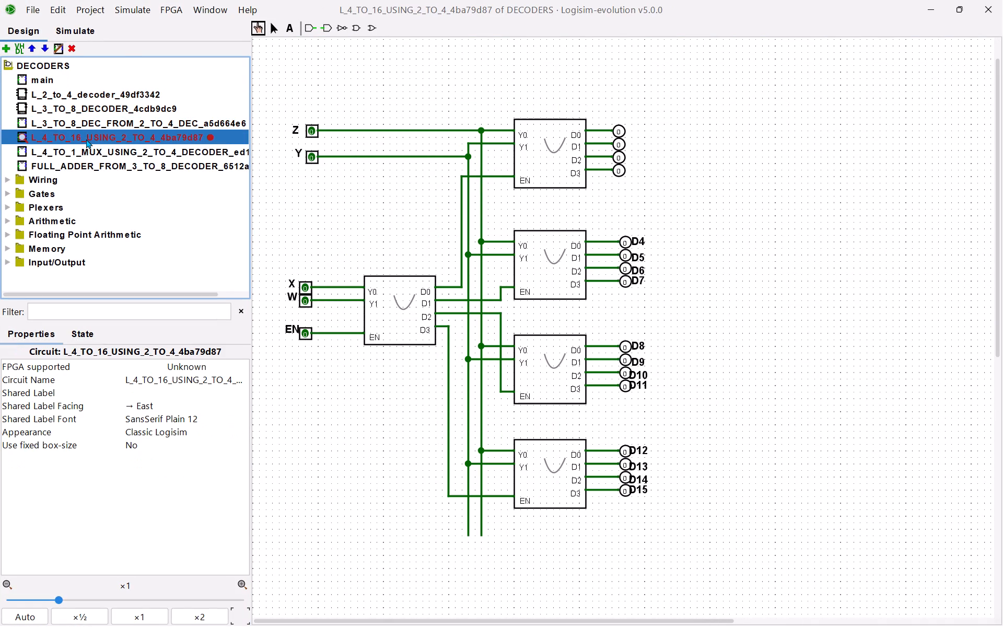
double_click(80, 149)
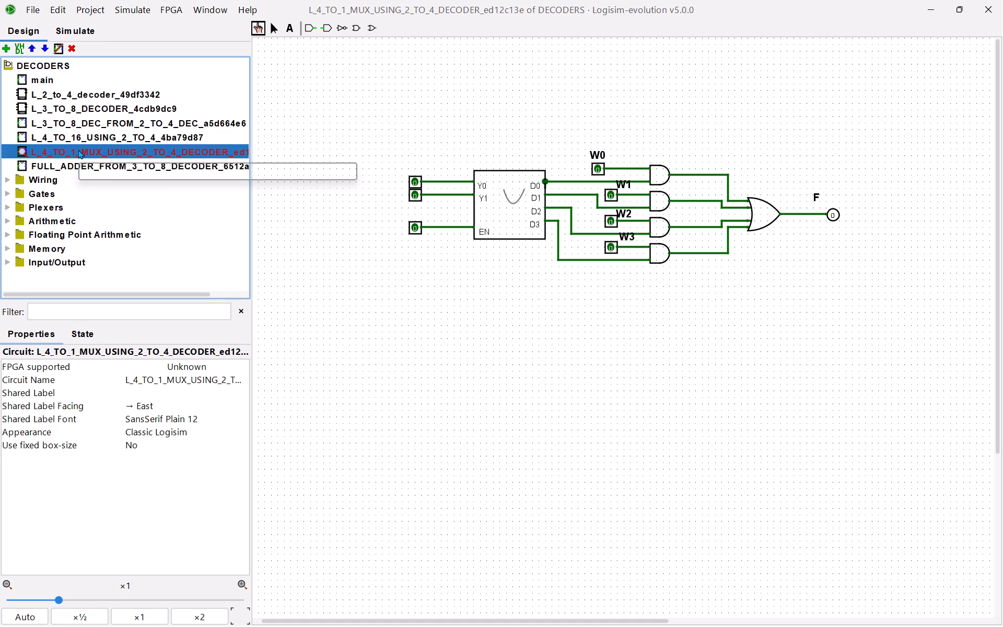
double_click(98, 165)
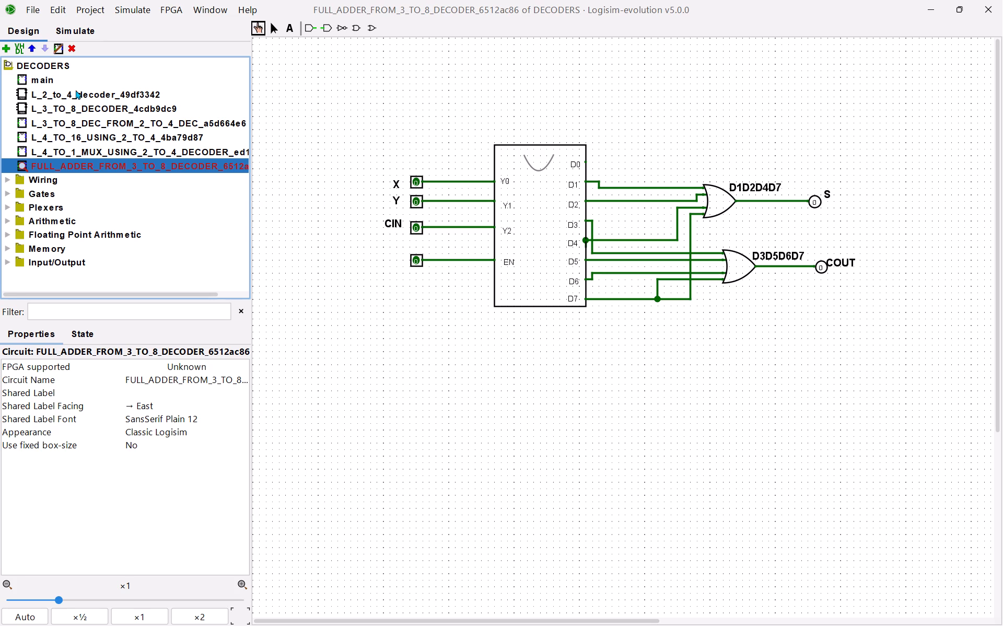
click(918, 0)
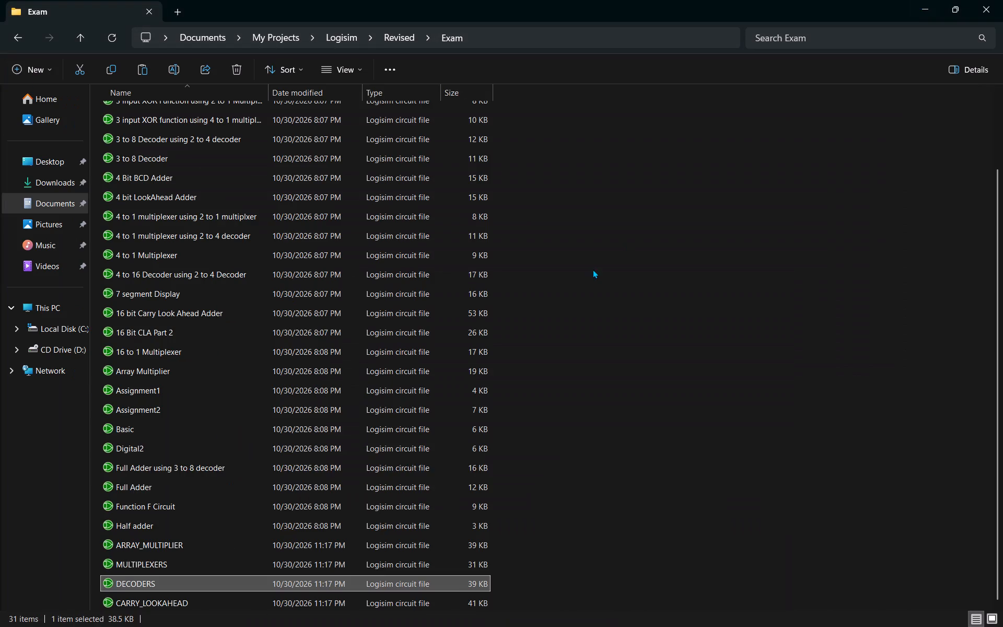
Open the CARRY_LOOKAHEAD file from the Exam folder and examine its main, 4-bit and 16-bit carry lookahead circuits.
double_click(220, 606)
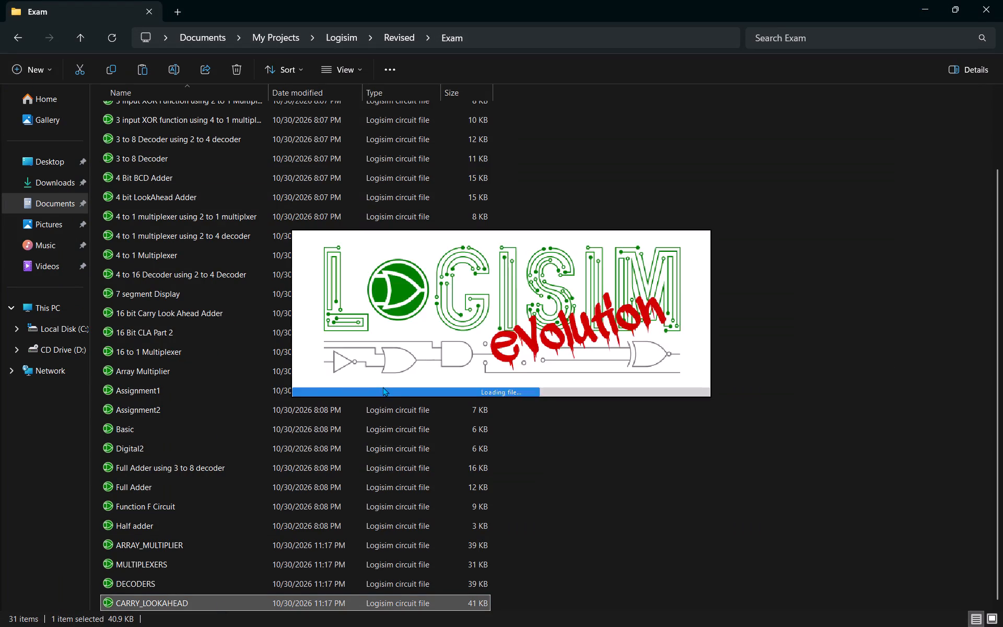
scroll(409, 387, down, 4)
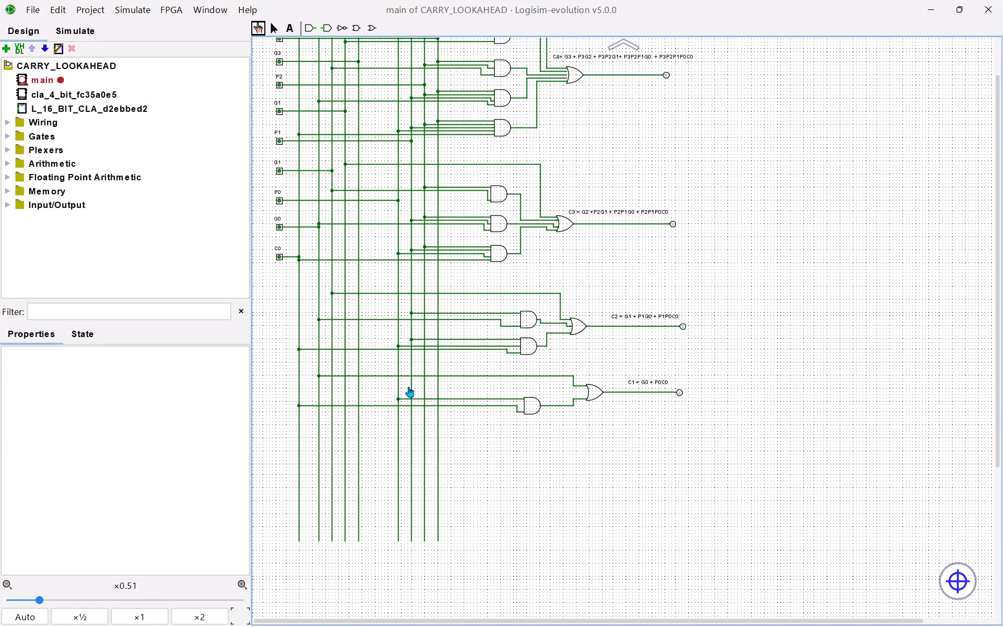
scroll(409, 387, up, 7)
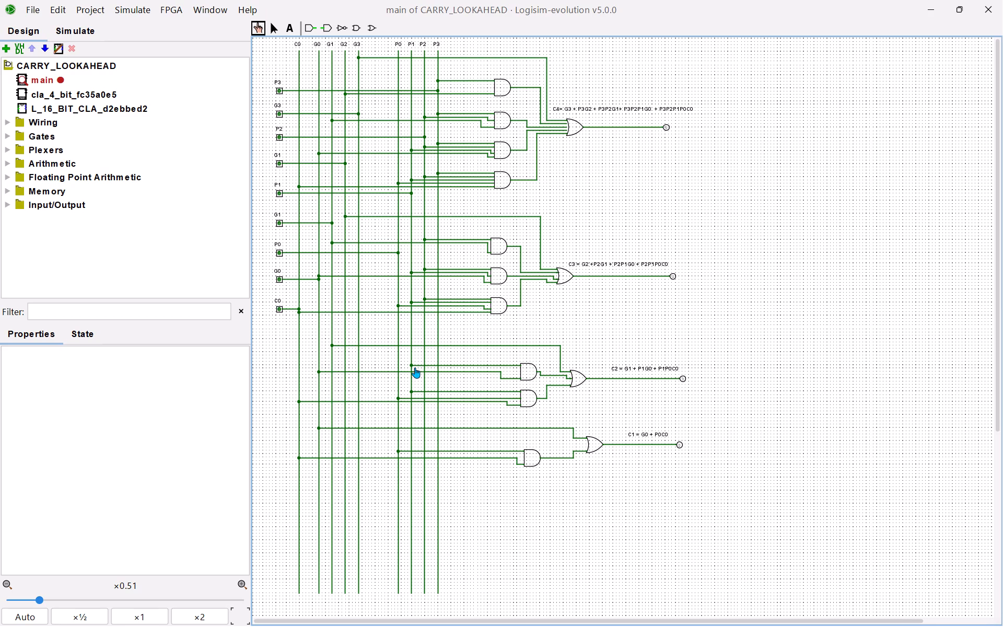
double_click(65, 97)
double_click(102, 111)
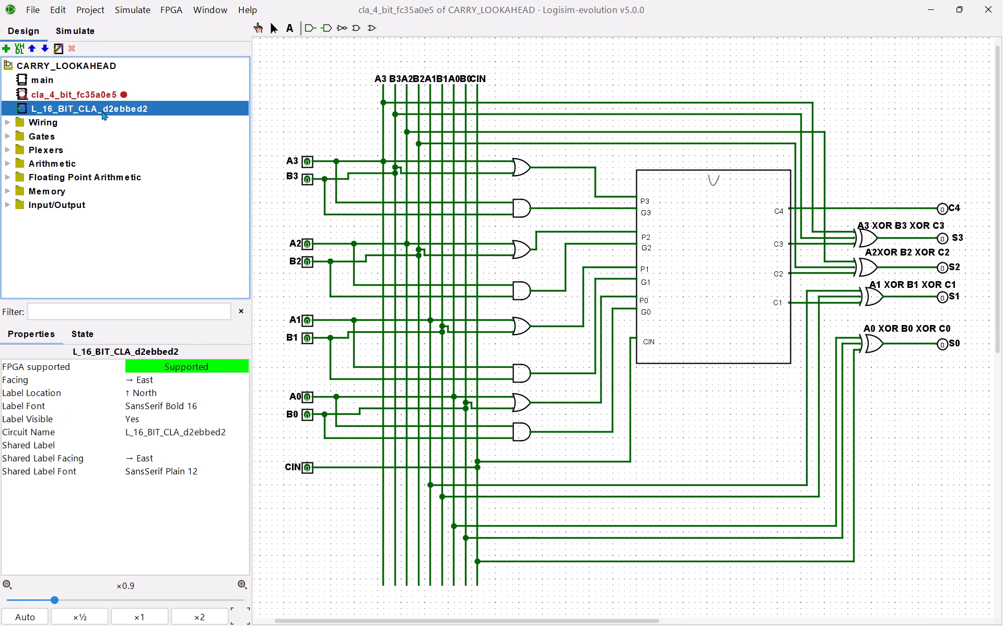
Return to the cla_4_bit_fc35a0e5 circuit, toggle its CIN and B0 inputs on and off, and inspect the embedded main block.
double_click(112, 98)
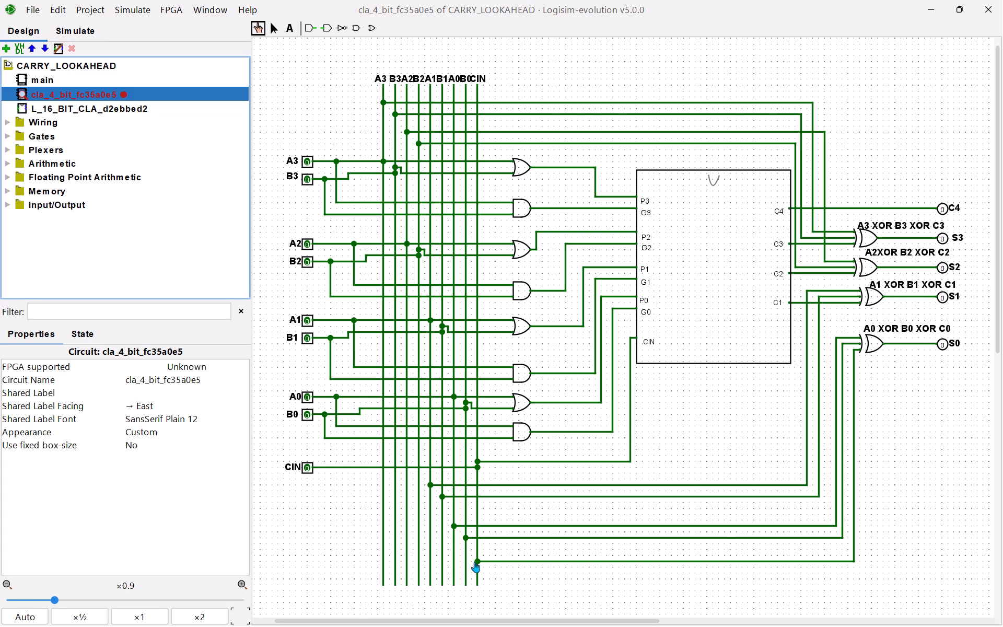
click(309, 472)
click(309, 472)
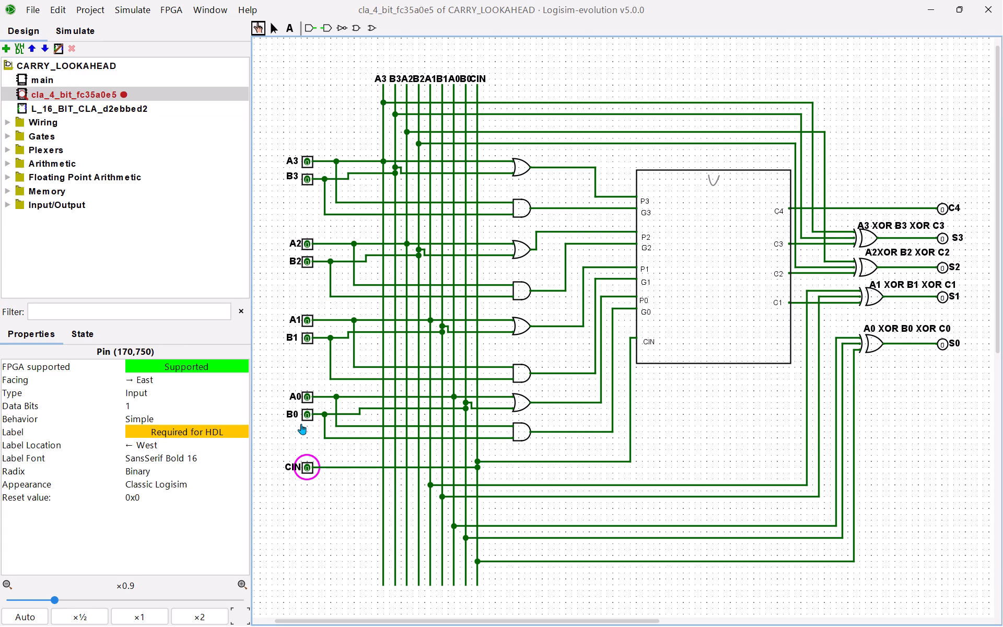
double_click(305, 415)
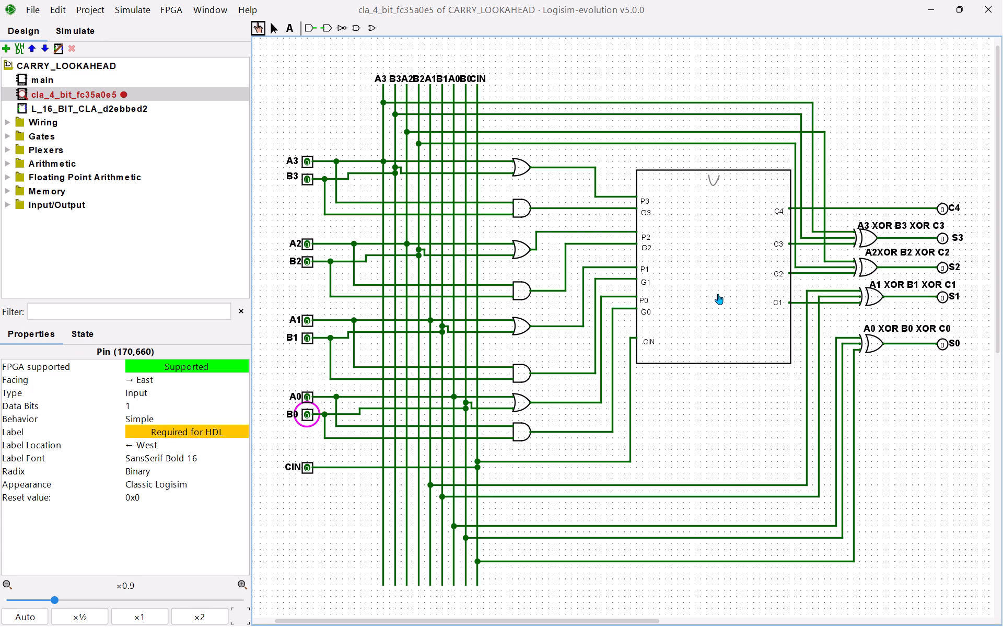
click(711, 264)
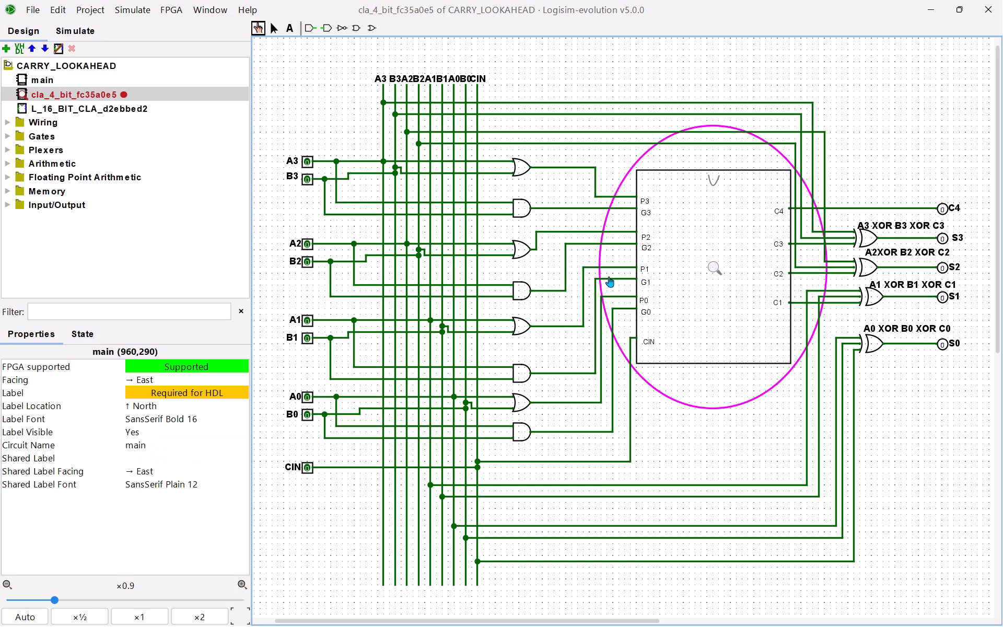
Test the 4-bit carry lookahead adder by setting all A and B inputs, from A3 through B0, and CIN to 1.
click(309, 164)
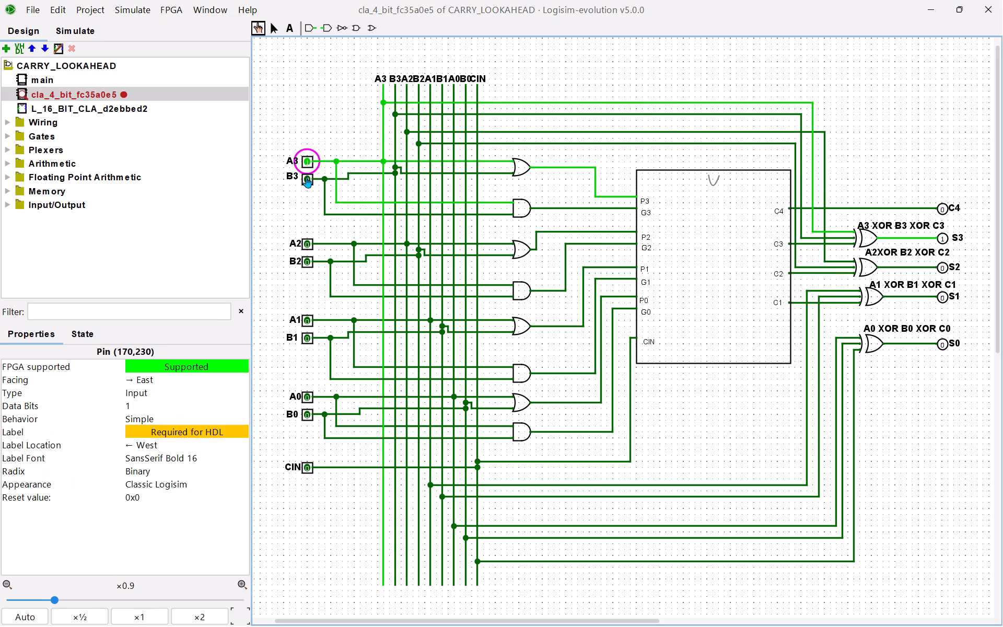
click(306, 177)
click(309, 248)
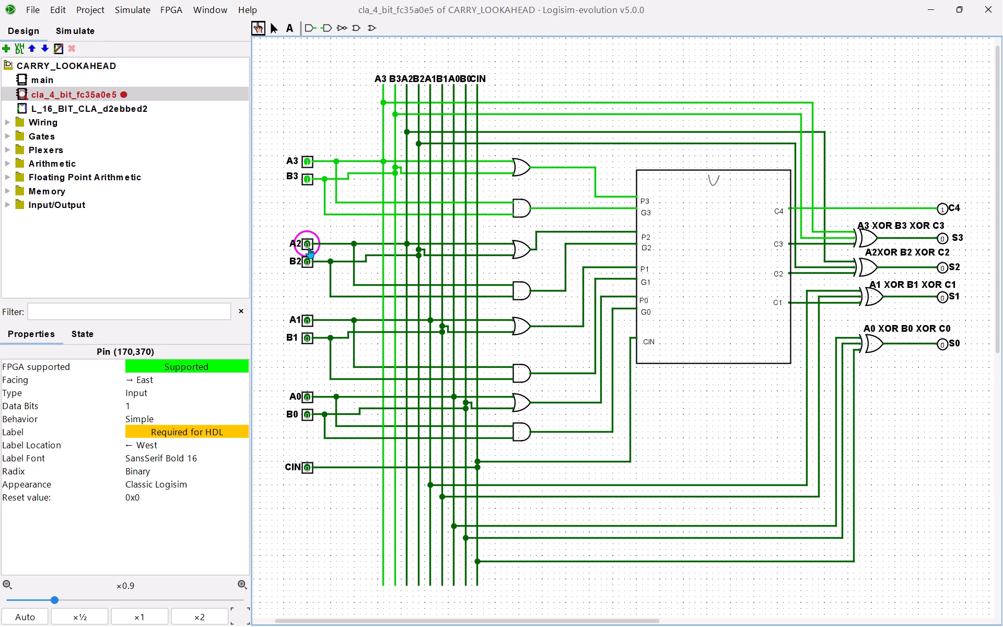
click(310, 263)
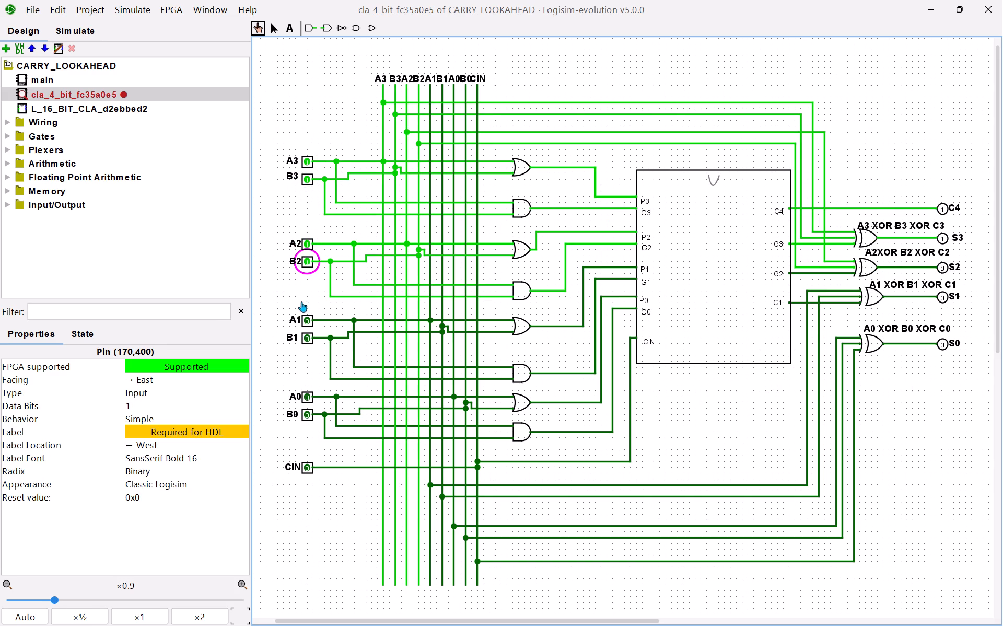
click(308, 324)
click(309, 338)
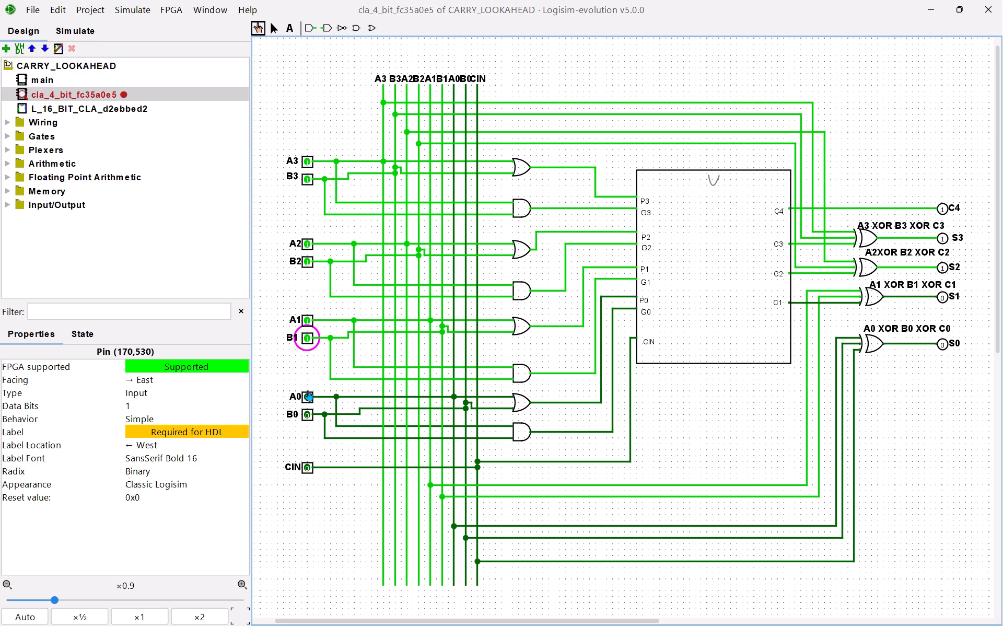
click(308, 391)
click(308, 416)
click(306, 470)
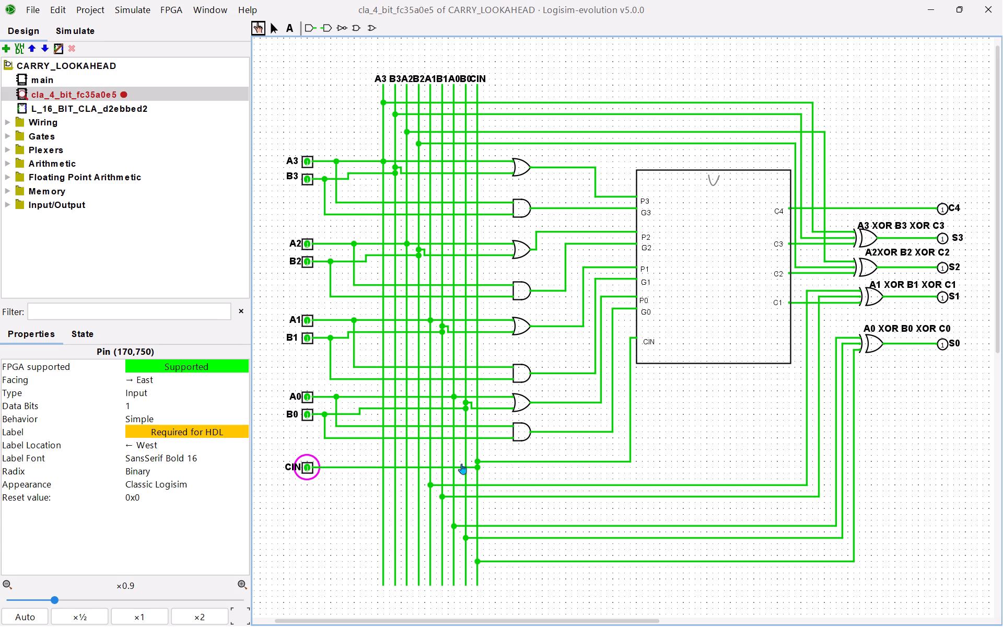
Reset all A and B inputs, from A3 through B0, and CIN of the 4-bit carry lookahead adder to 0.
click(309, 161)
click(310, 181)
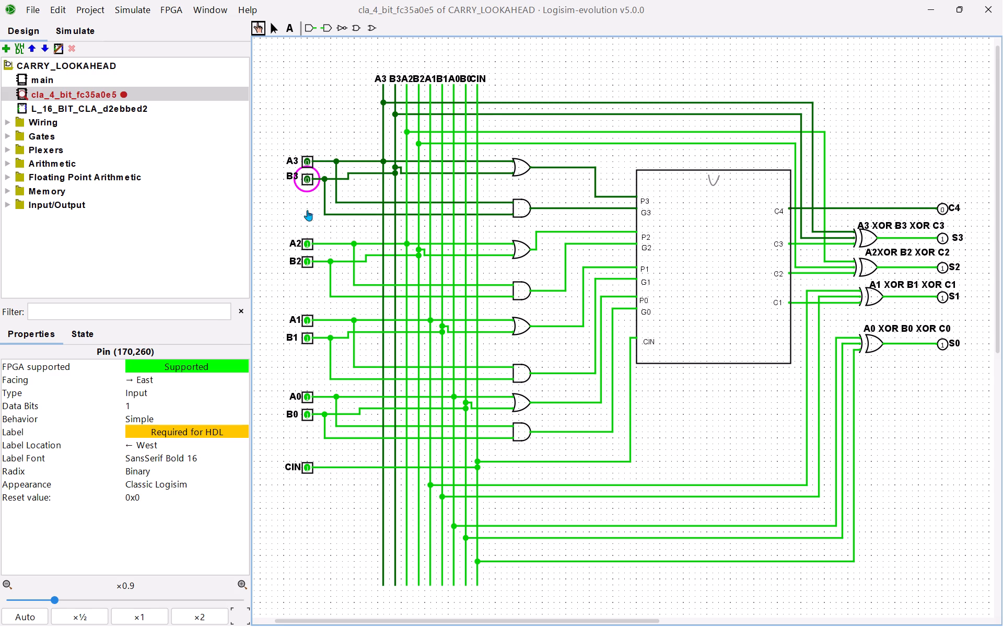
click(304, 243)
click(308, 261)
click(310, 320)
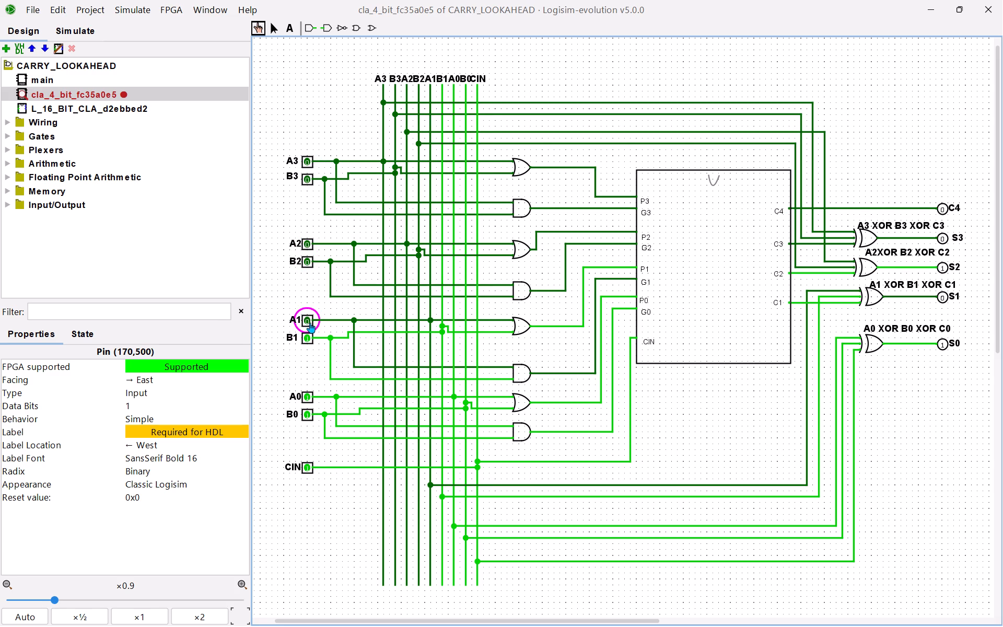
click(308, 334)
click(305, 399)
click(305, 416)
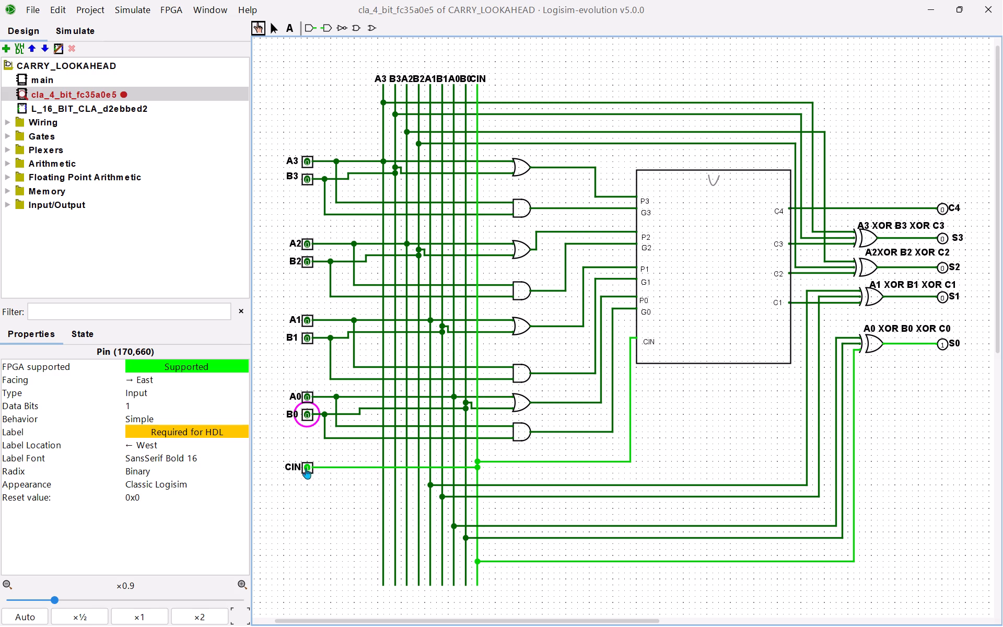
click(305, 467)
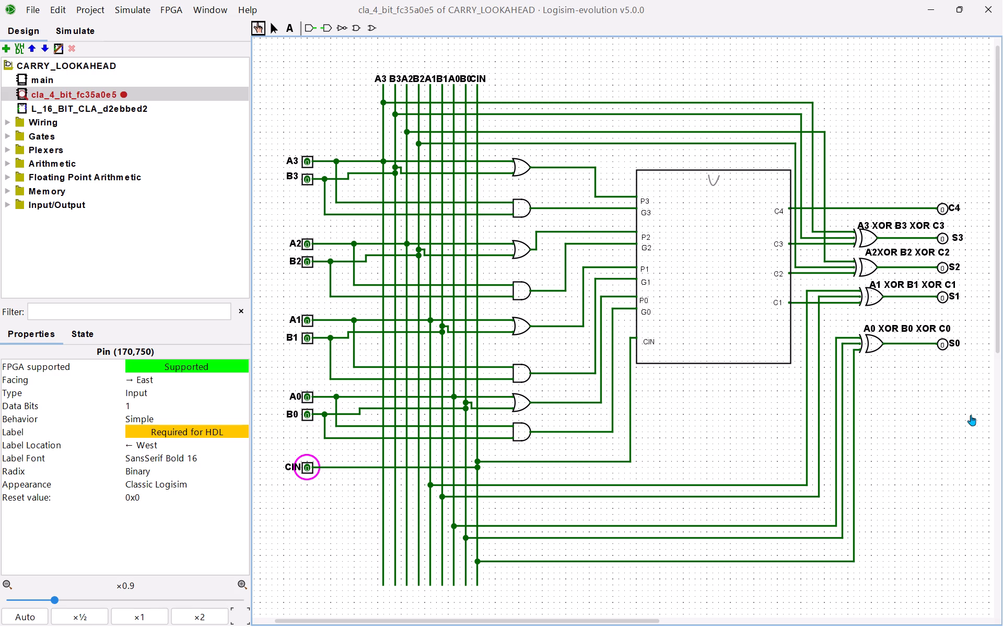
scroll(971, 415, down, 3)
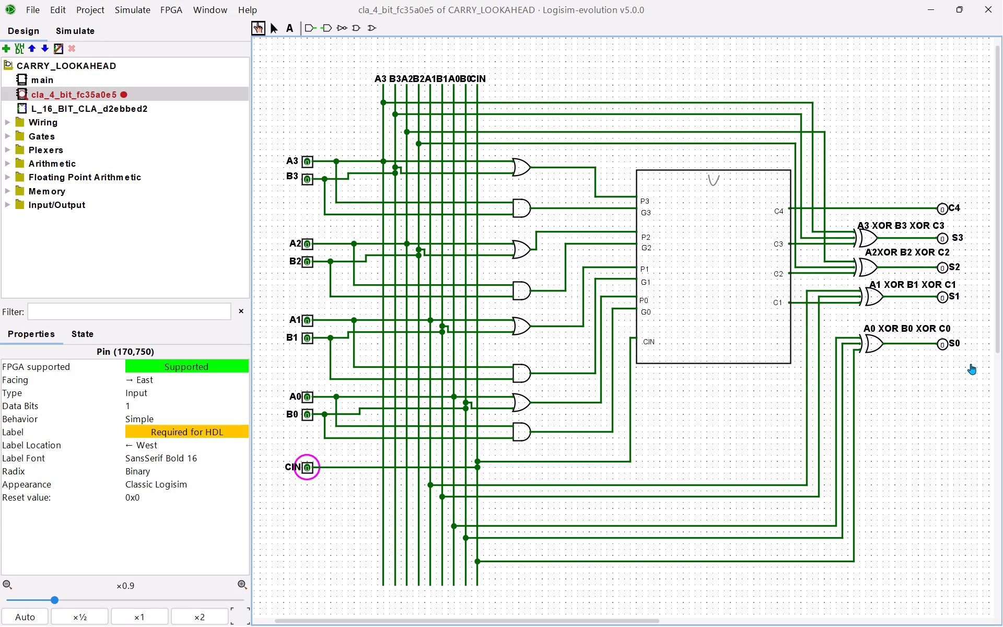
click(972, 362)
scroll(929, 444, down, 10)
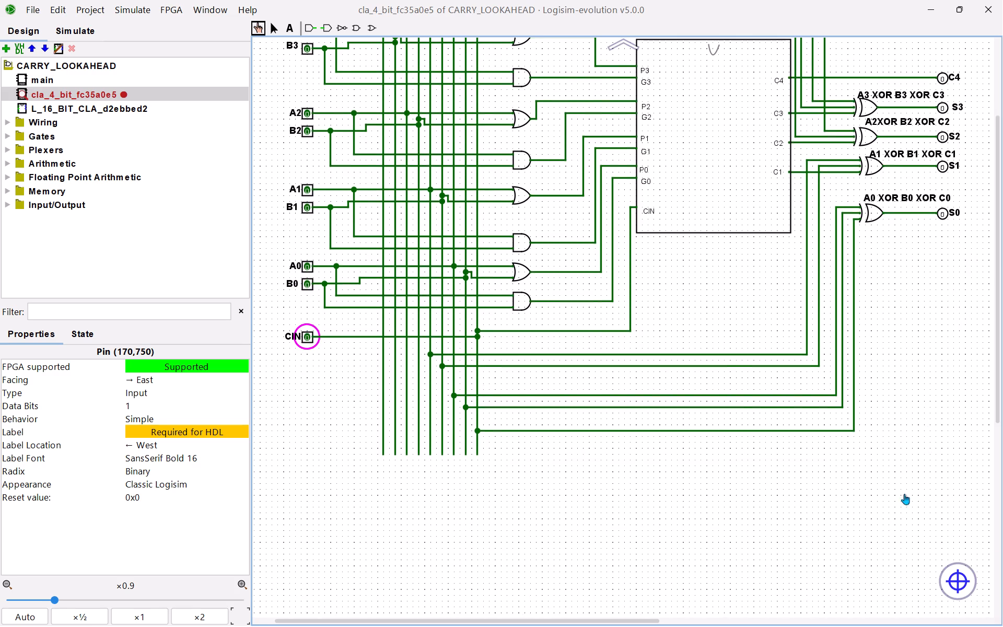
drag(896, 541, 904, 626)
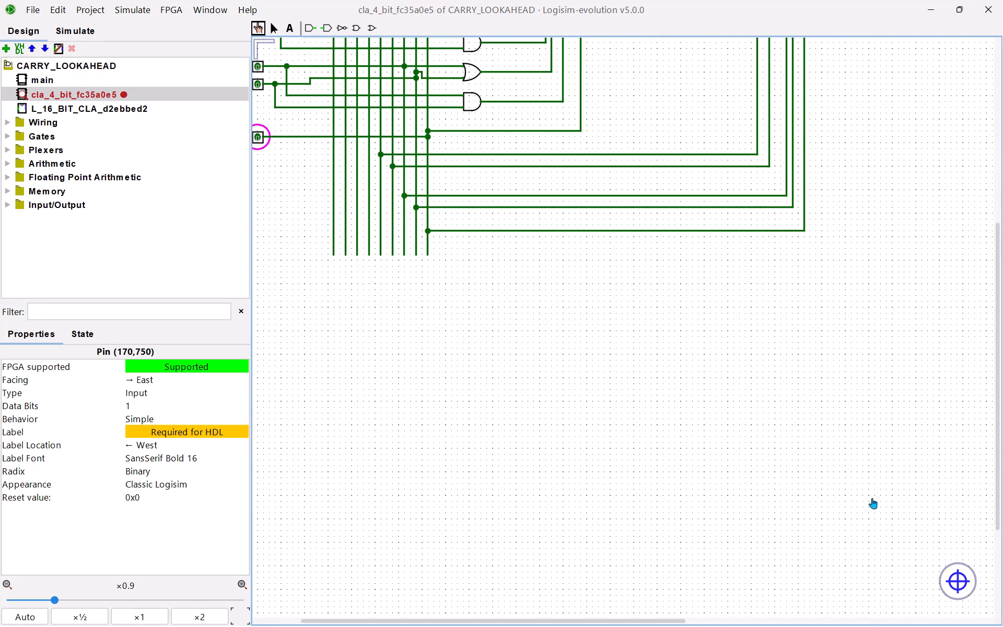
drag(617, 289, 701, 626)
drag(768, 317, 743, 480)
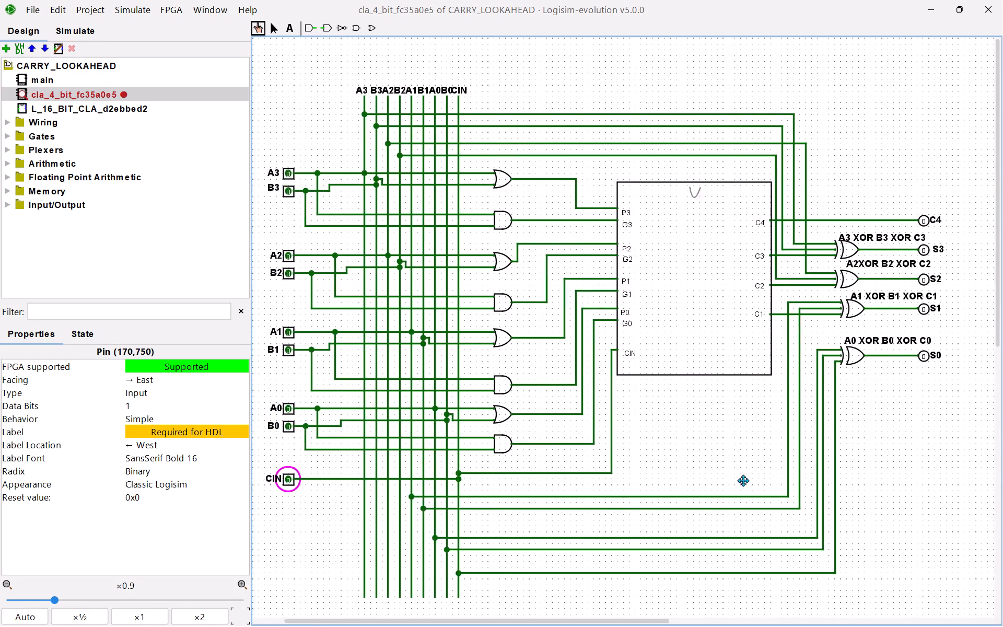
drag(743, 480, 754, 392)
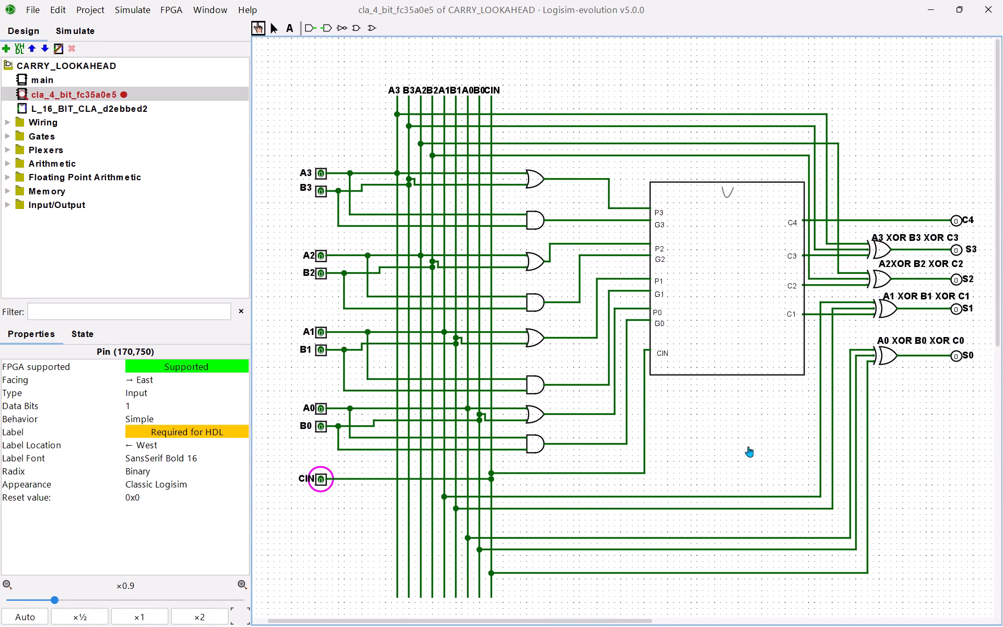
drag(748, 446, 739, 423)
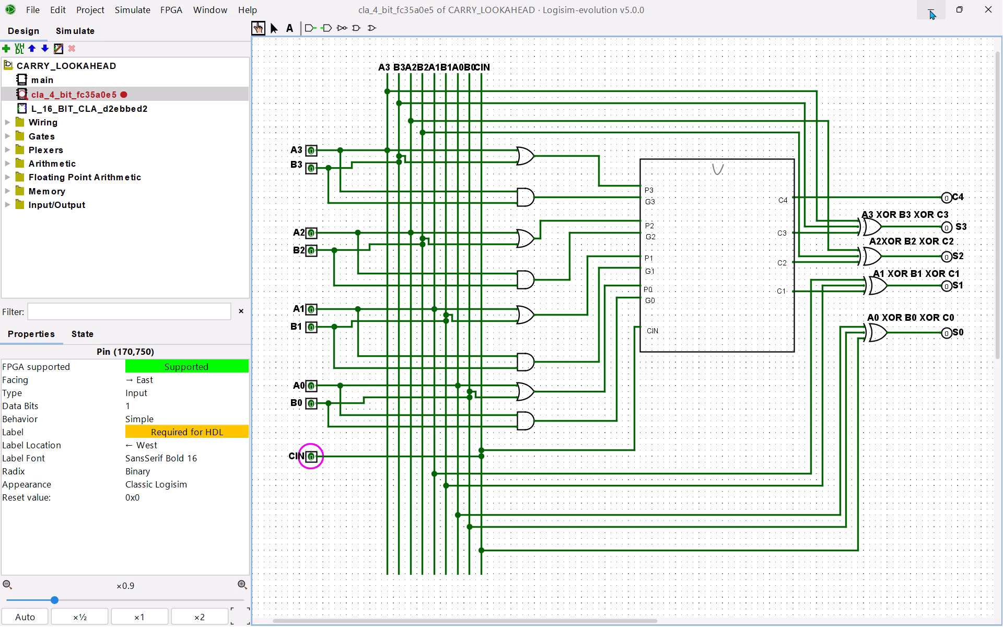
Minimize the CARRY_LOOKAHEAD circuit window, look over the files in the Exam folder, and minimize the folder window as well.
click(930, 10)
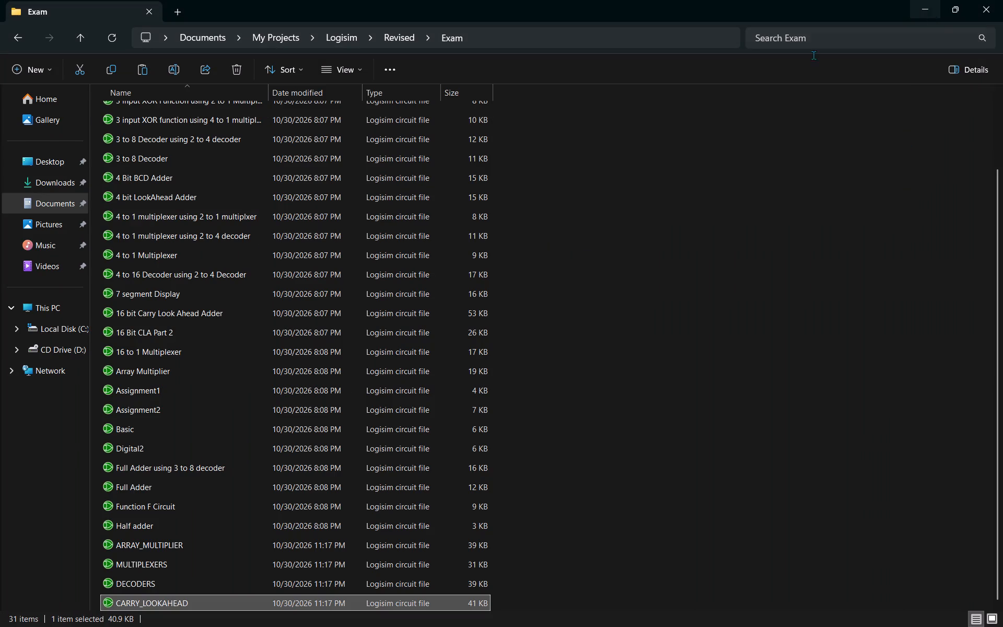
scroll(244, 466, down, 5)
scroll(473, 521, up, 3)
scroll(474, 521, down, 9)
click(932, 0)
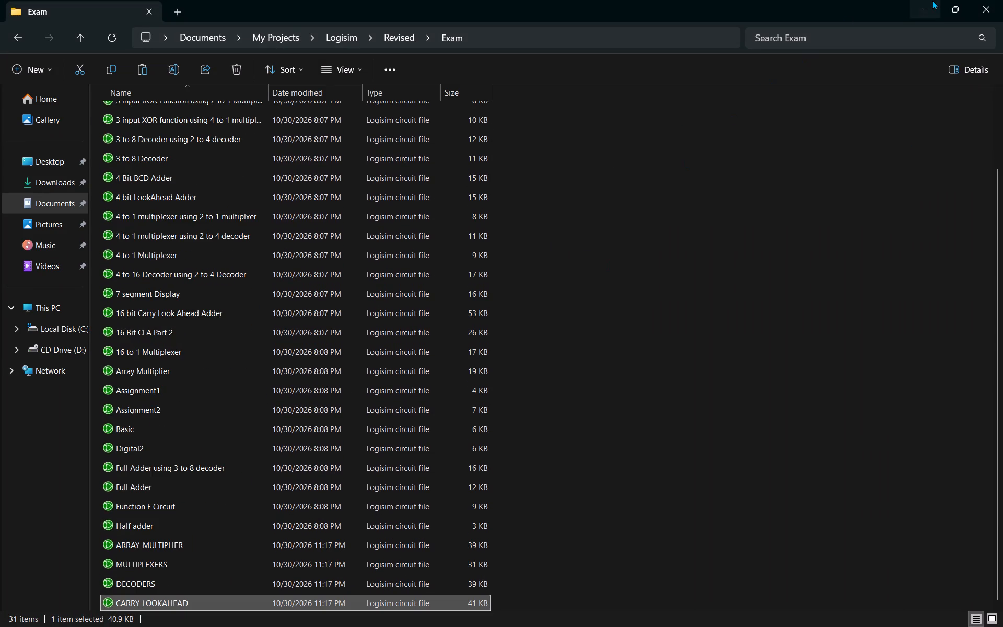
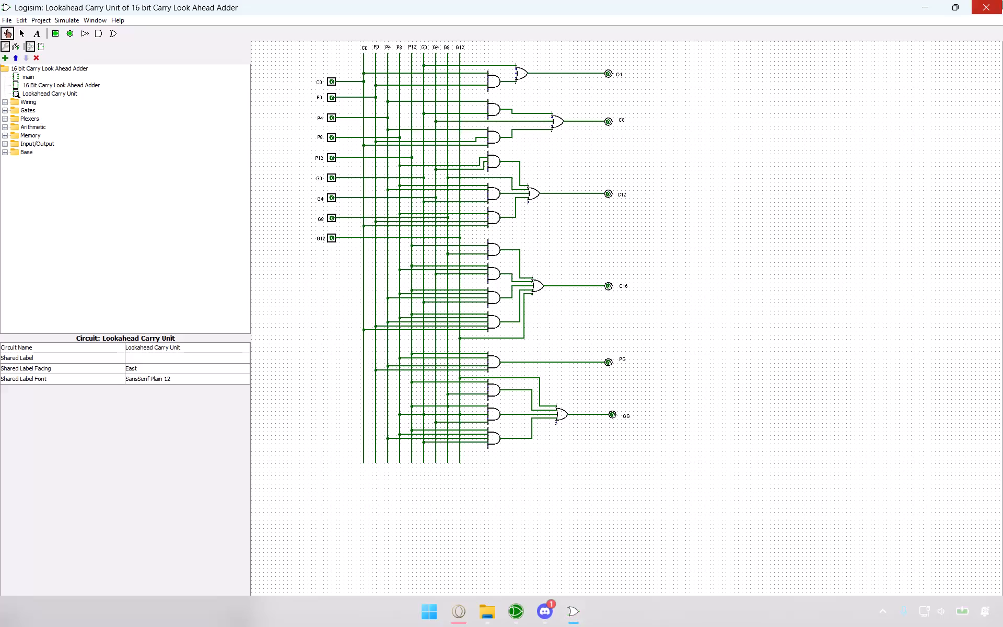
Close the Logisim window of the 16 bit Carry Look Ahead Adder project.
click(1002, 0)
Bring up the Full_adder project in Logisim-evolution, showing its FullAdder circuit, and close that window.
click(522, 618)
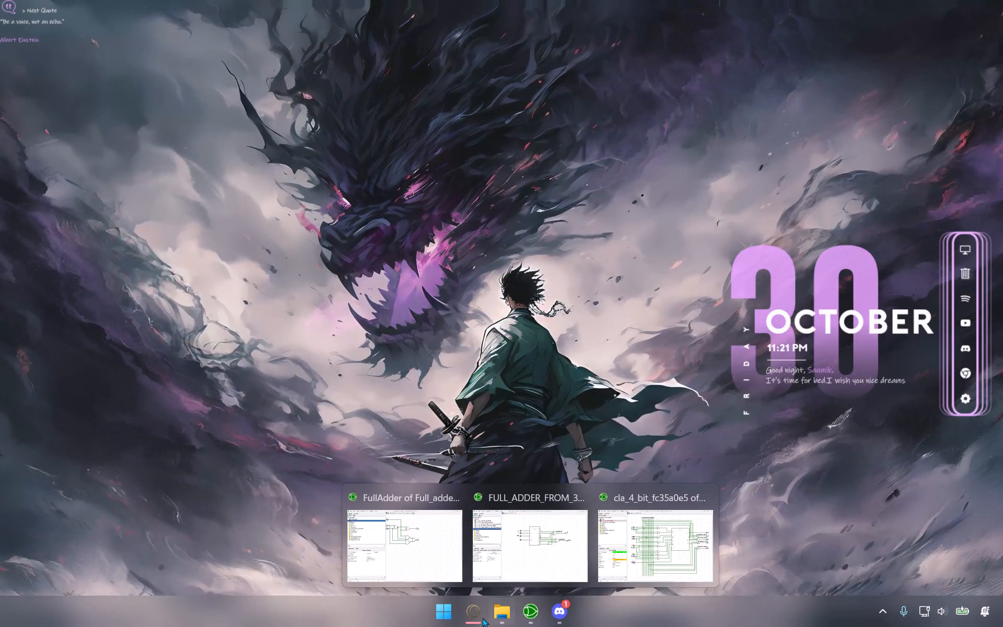
click(406, 533)
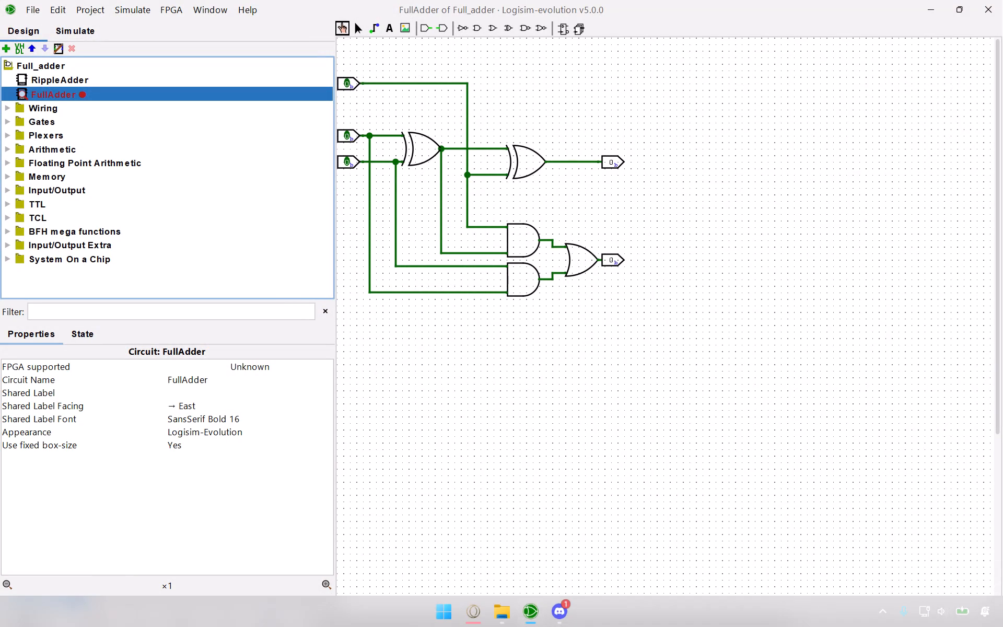
click(1002, 0)
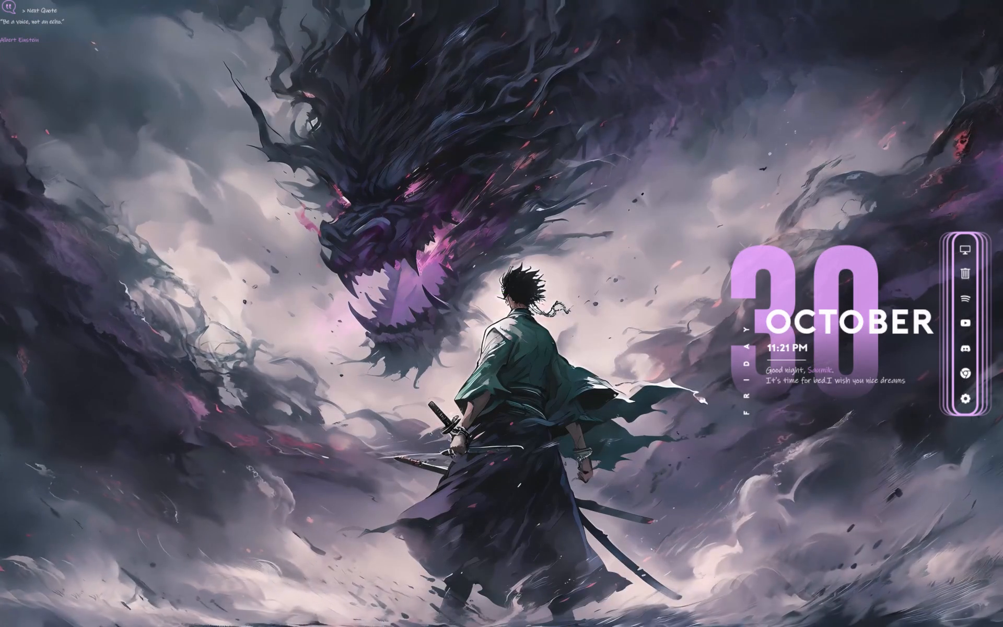
Bring up the previews of the Logisim-evolution project windows that are still open.
click(529, 609)
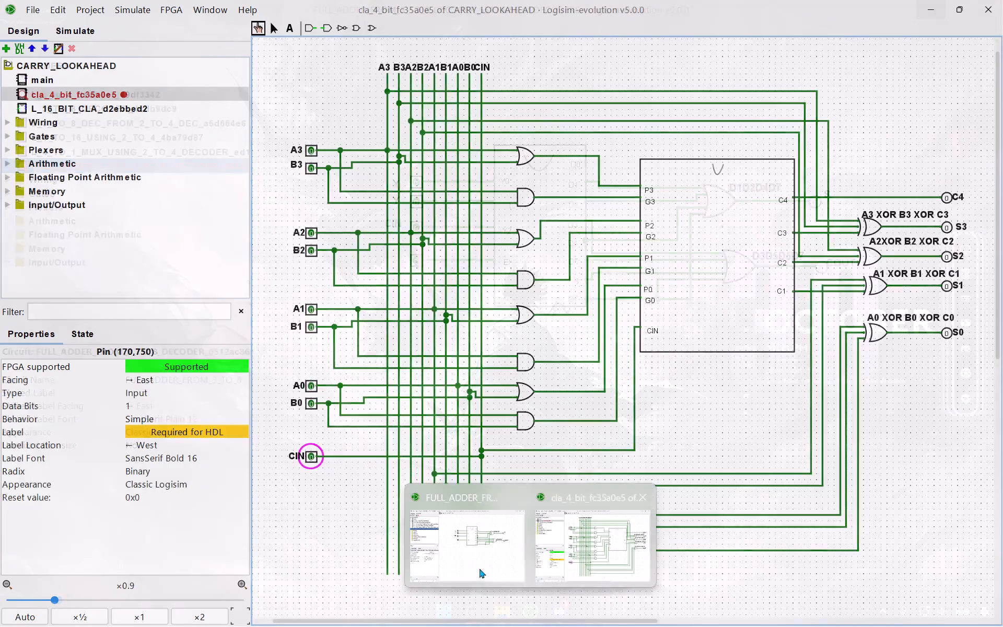
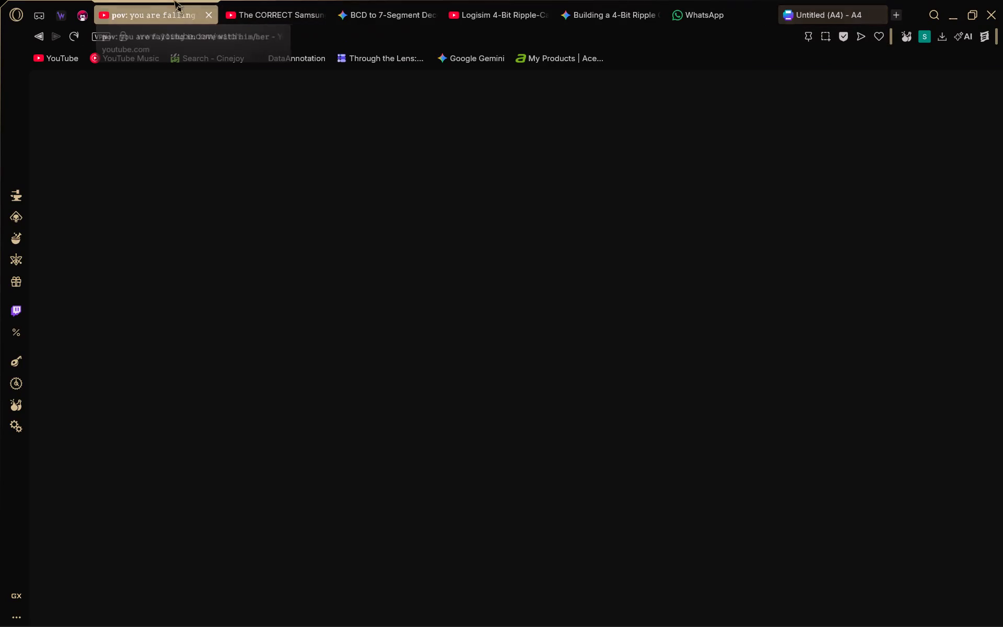
Search YouTube for "nut poem" in place of the existing search for English love songs.
triple_click(471, 91)
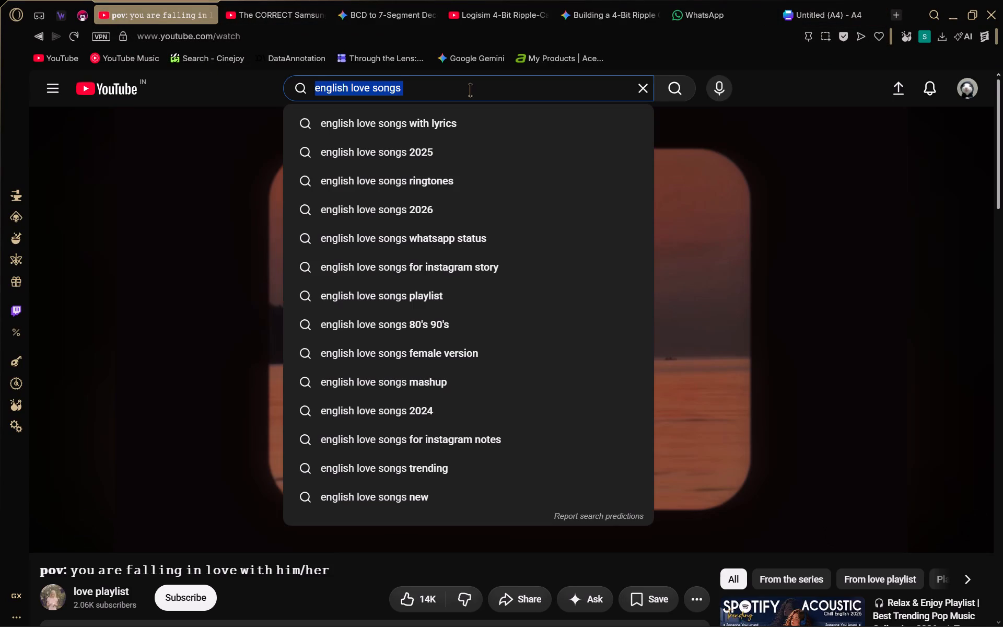
text(nut poem)
key(Return)
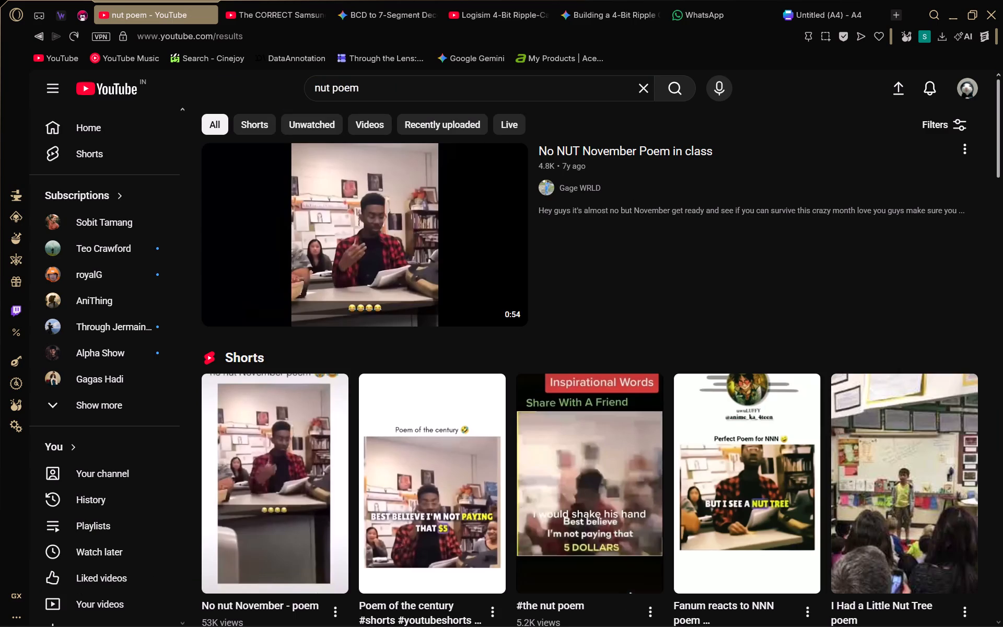
Open the video "No NUT November Poem in class" from the results, pause it and rewind it to the beginning.
click(344, 190)
click(517, 351)
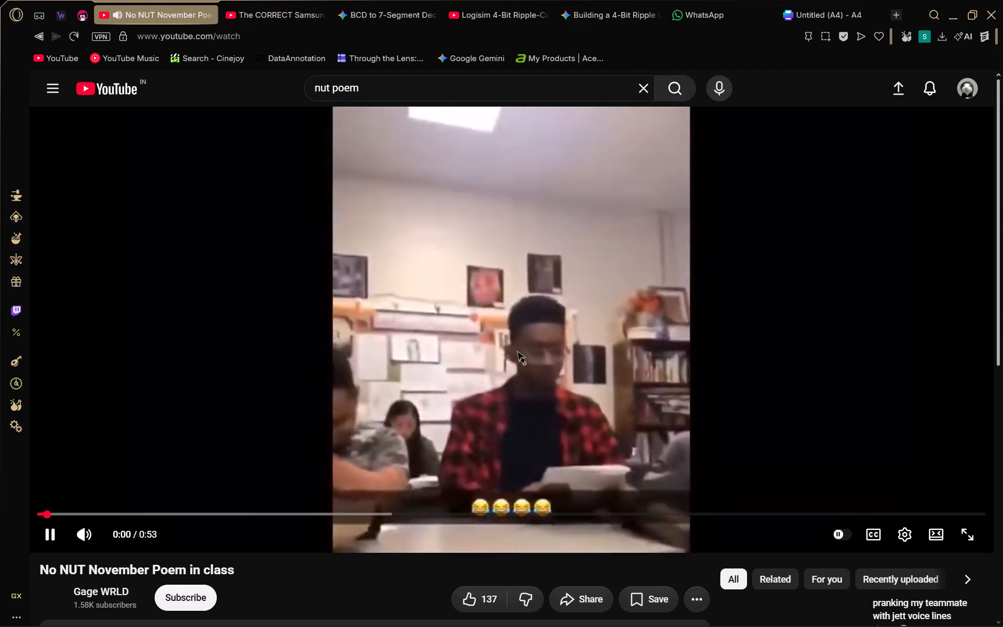
click(481, 361)
key(Left)
key(Left)
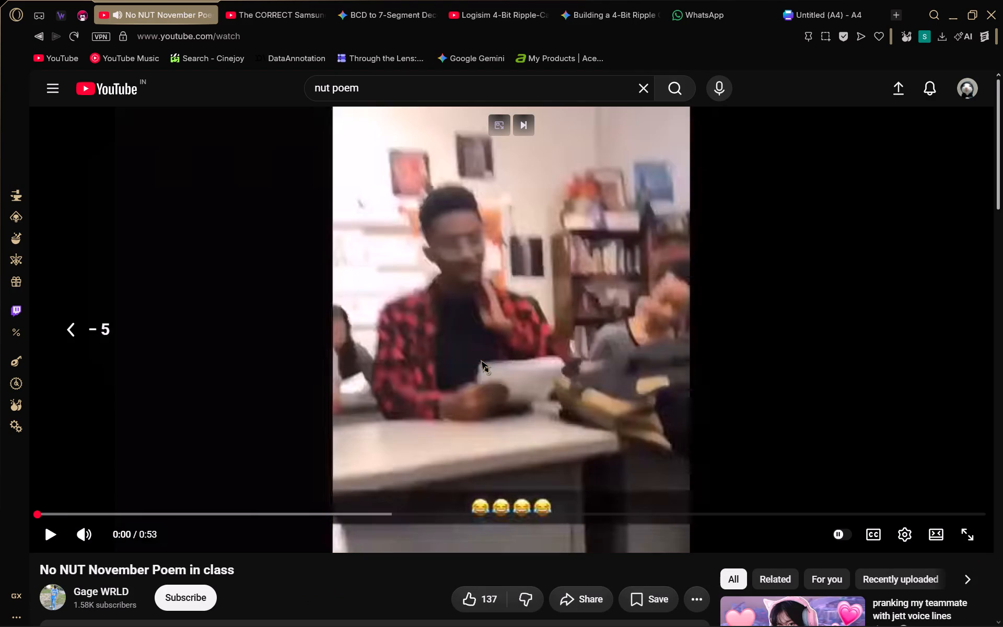
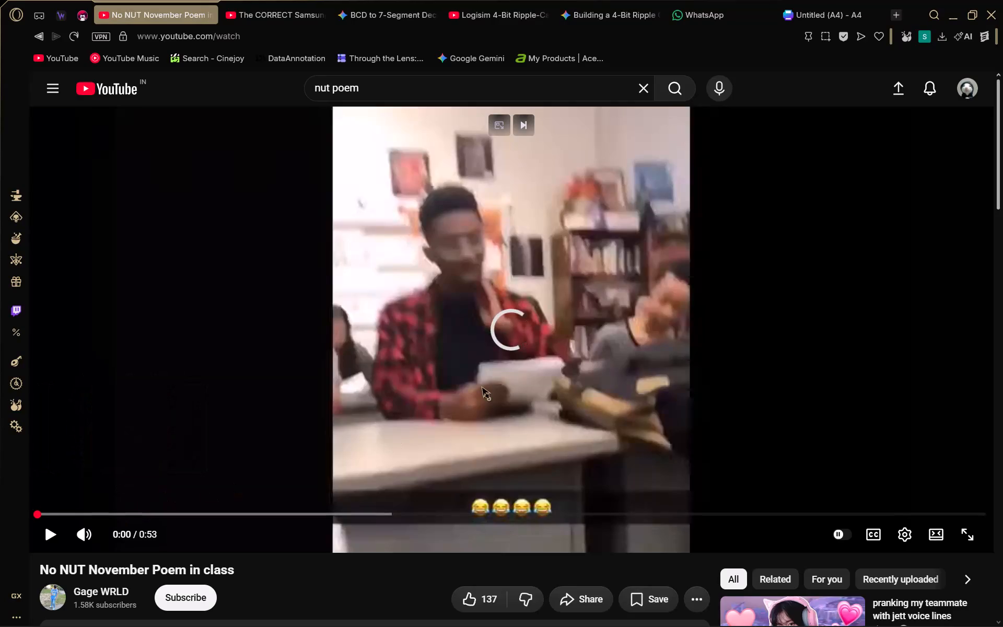
Raise the video's volume to maximum, play the opening of "No NUT November Poem in class" and rewind it to the beginning.
drag(130, 537, 139, 536)
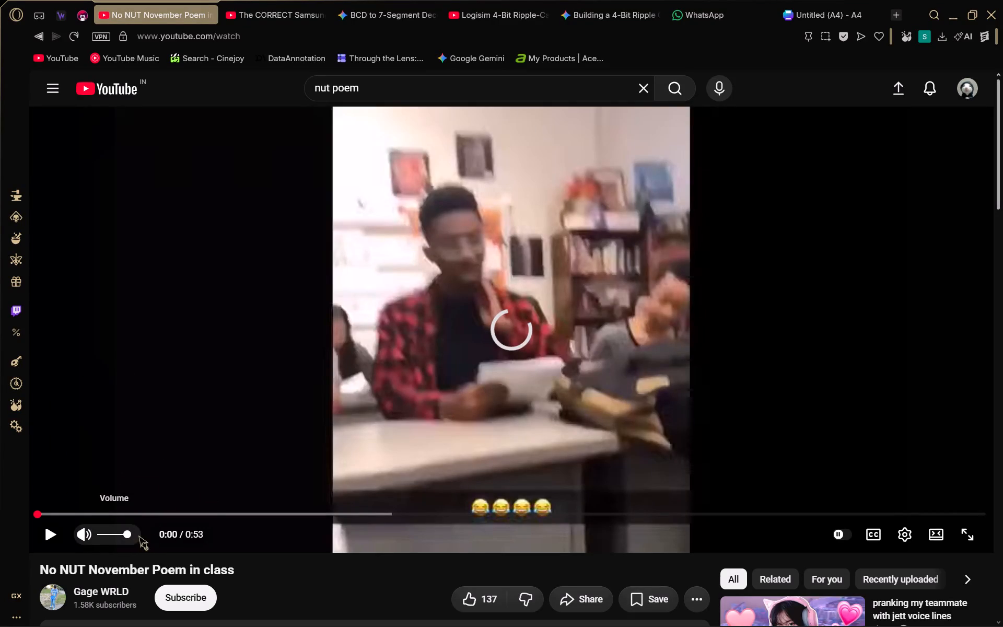
drag(139, 536, 153, 537)
click(469, 382)
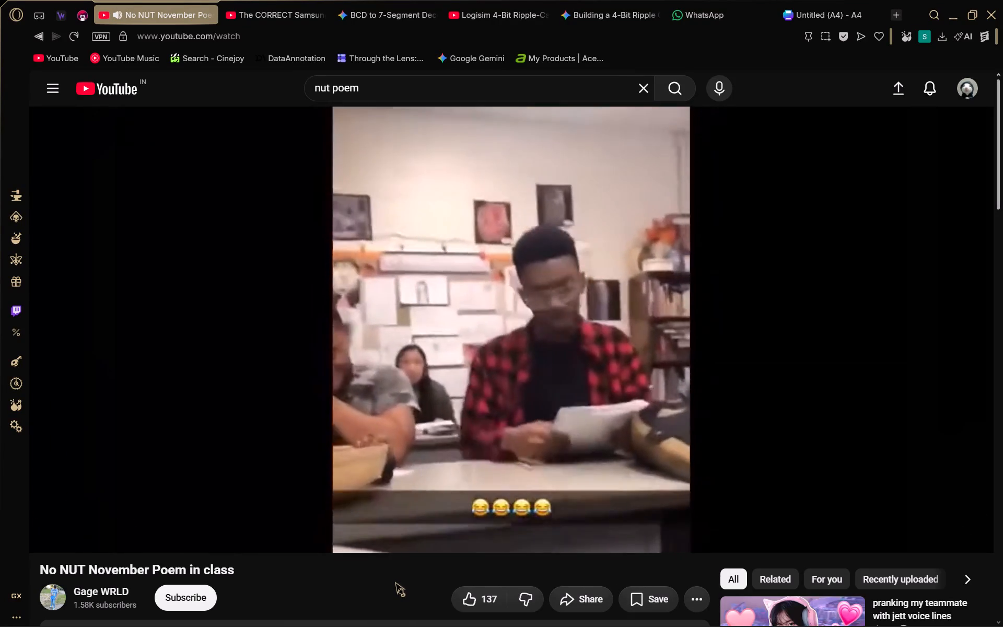
click(380, 340)
drag(116, 517, 0, 496)
Go back to the "nut poem" results and open the video "No Nut November Poet Laureate" by ViralSnare Rights Management.
click(33, 32)
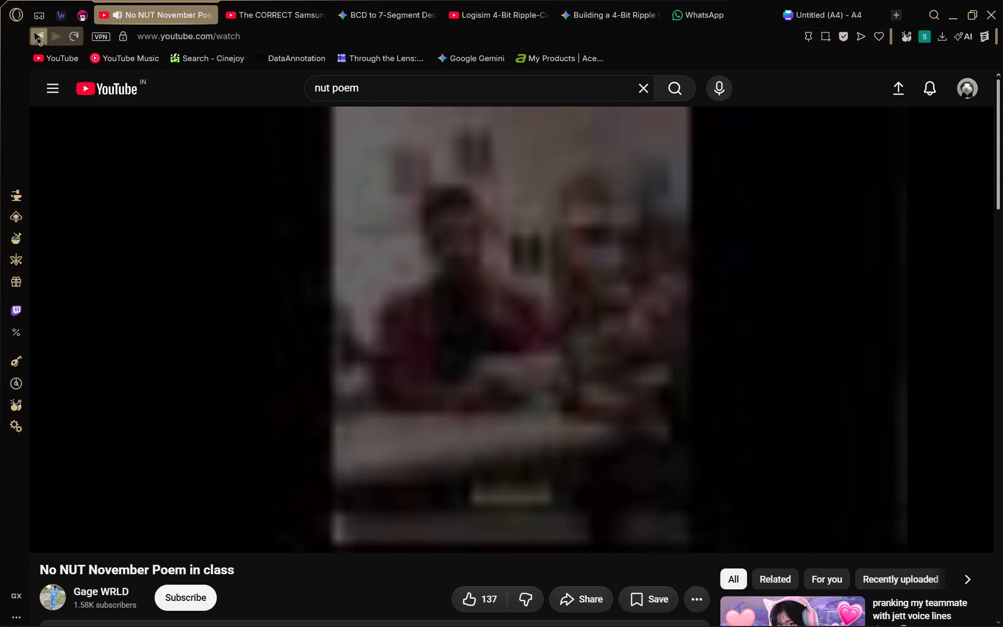
scroll(419, 402, down, 11)
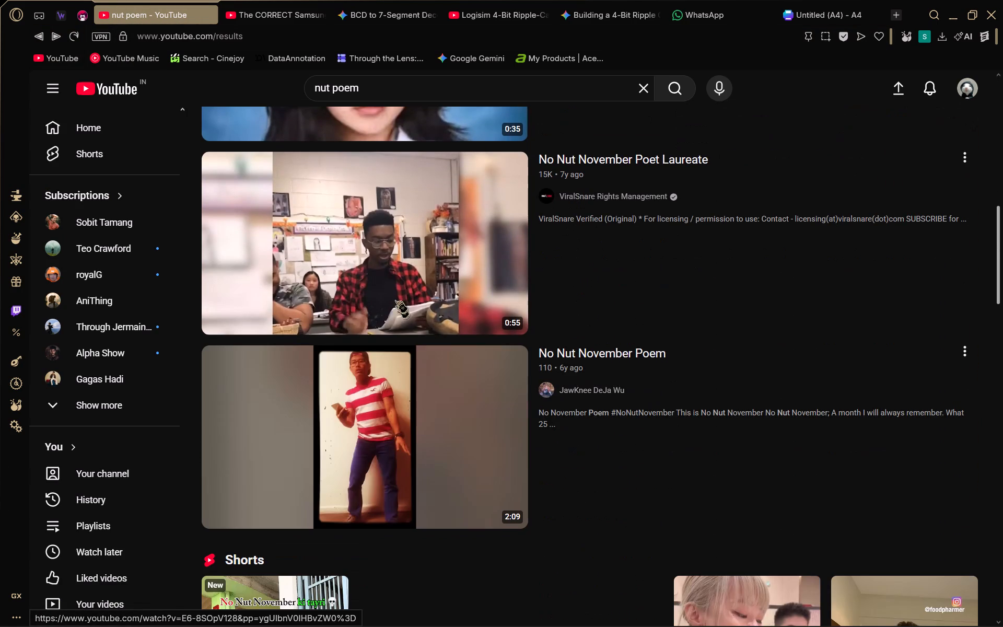
click(375, 251)
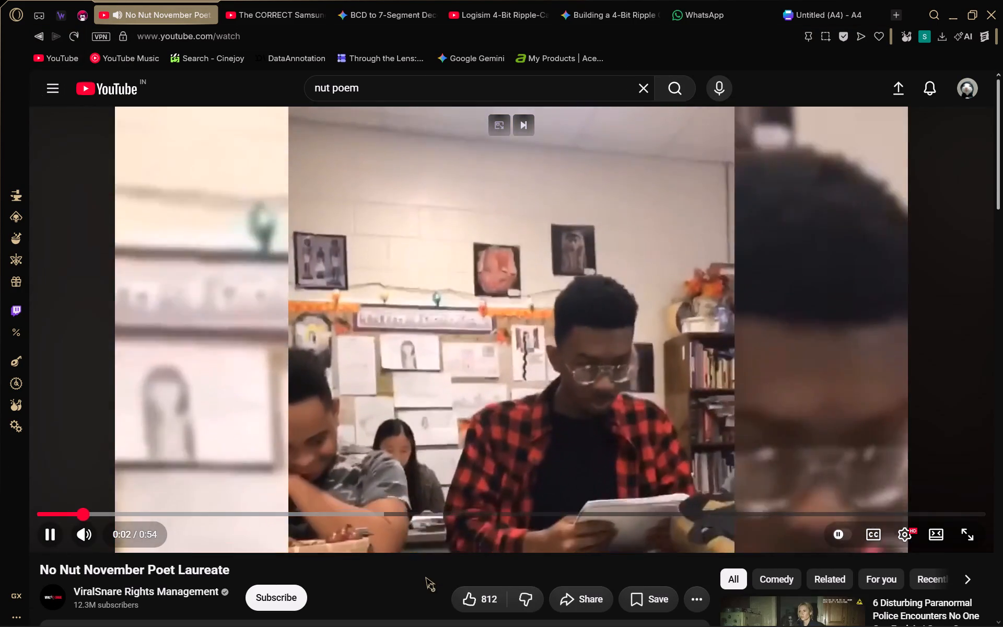
Rewind "No Nut November Poet Laureate" to the beginning and watch it through with captions turned on.
click(388, 442)
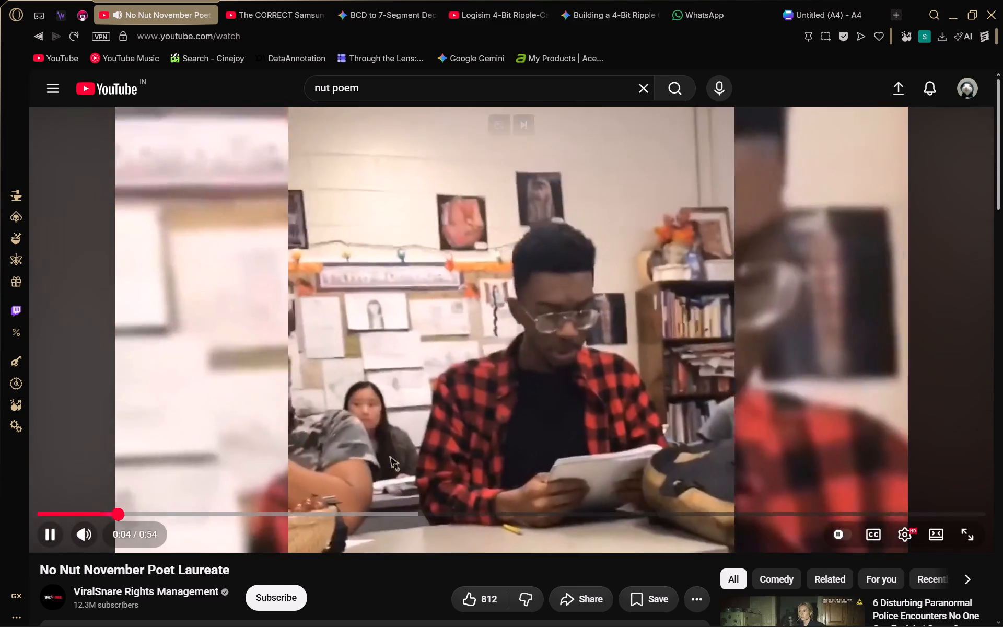
drag(124, 516, 0, 519)
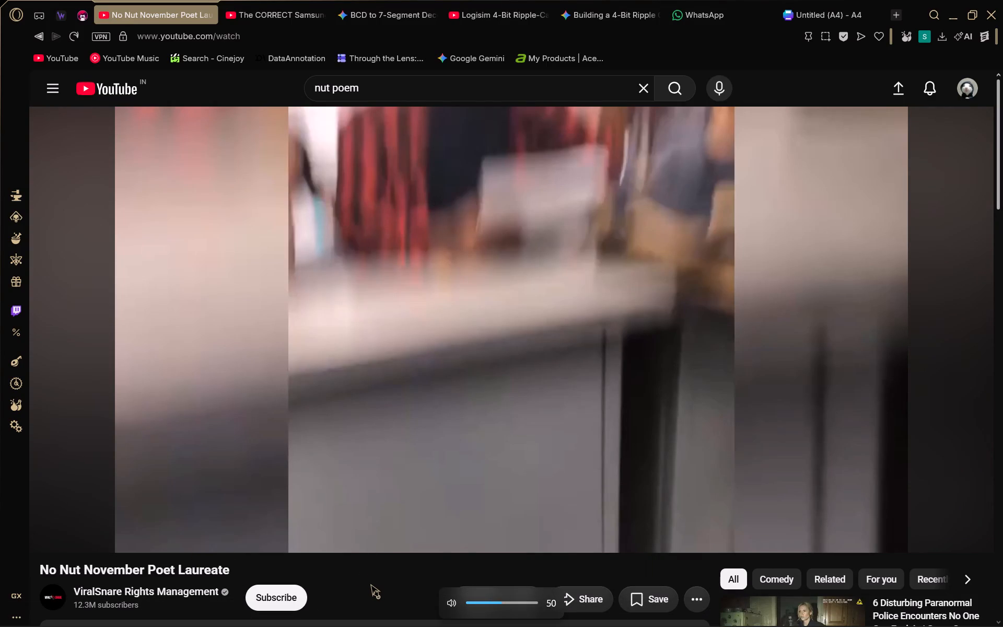
click(439, 323)
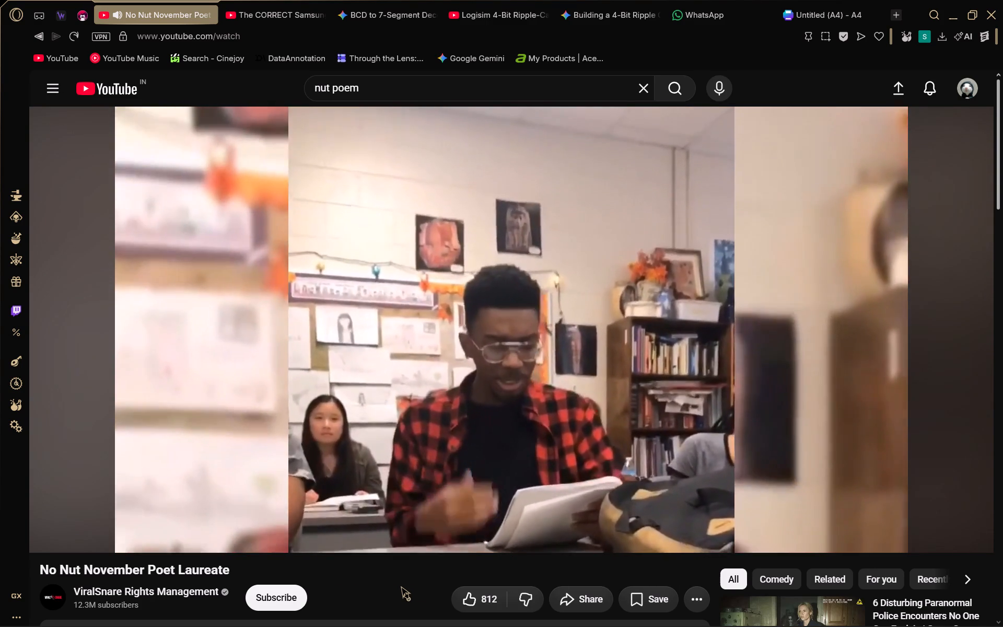
click(879, 540)
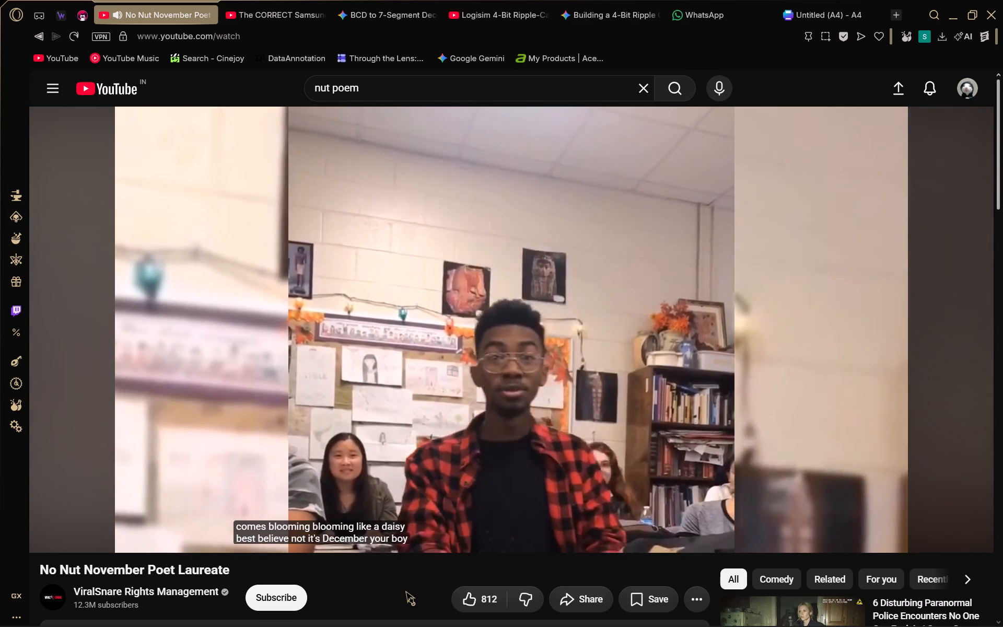
click(496, 361)
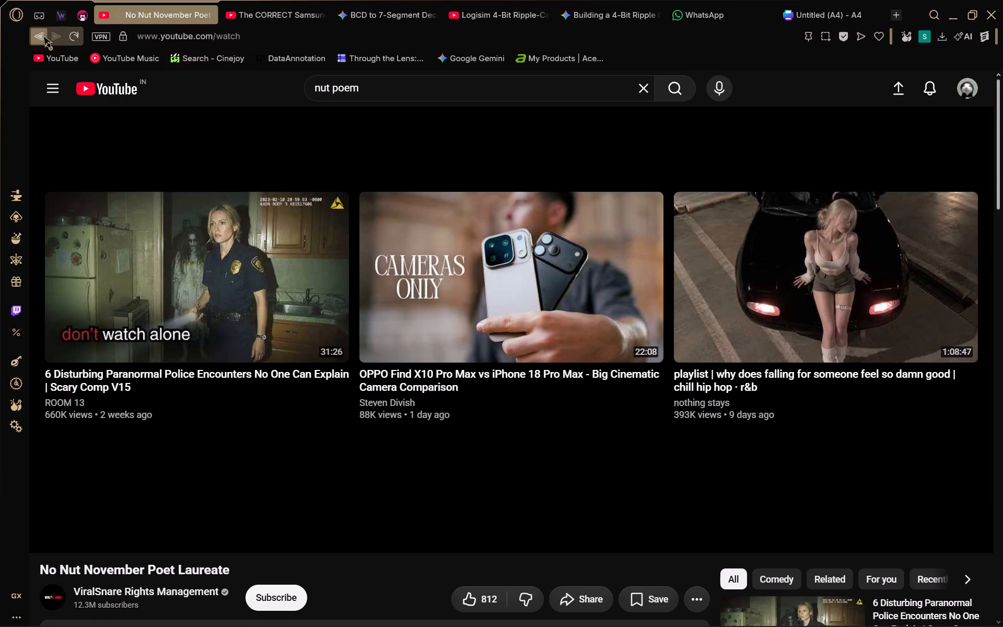
Go back past the search results to the playlist video "pov: you are falling in love with him/her".
double_click(43, 36)
click(507, 252)
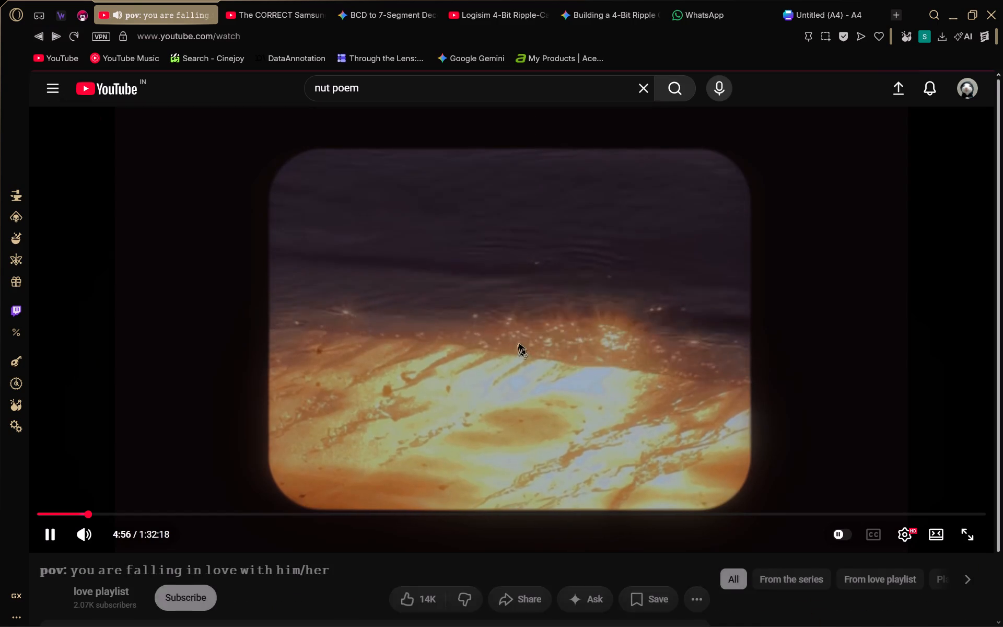
Switch to the Untitled (A4) design in Canva and close the browser tab playing the YouTube love playlist.
click(814, 0)
click(192, 14)
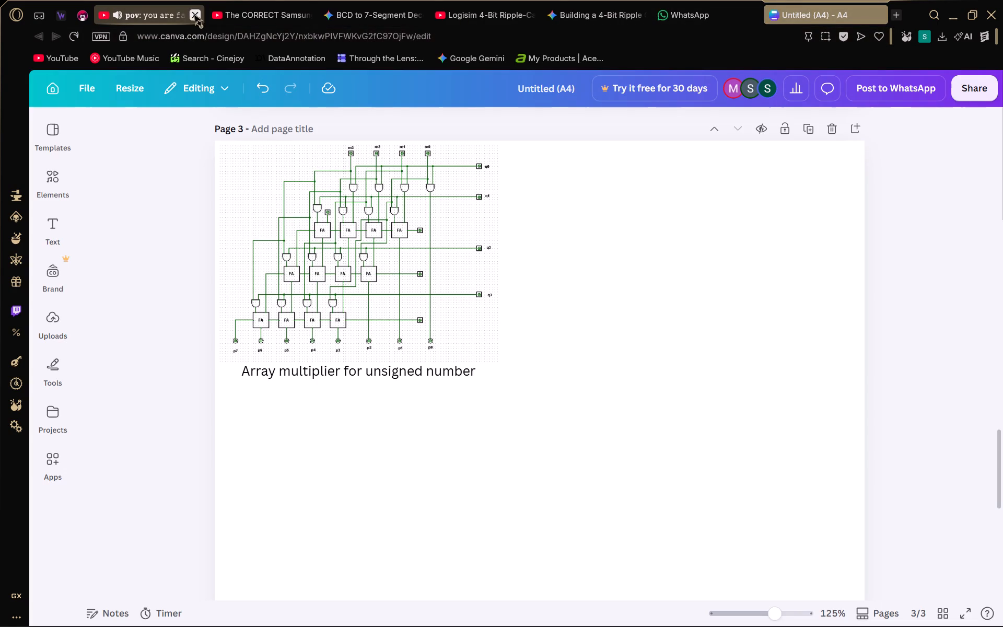
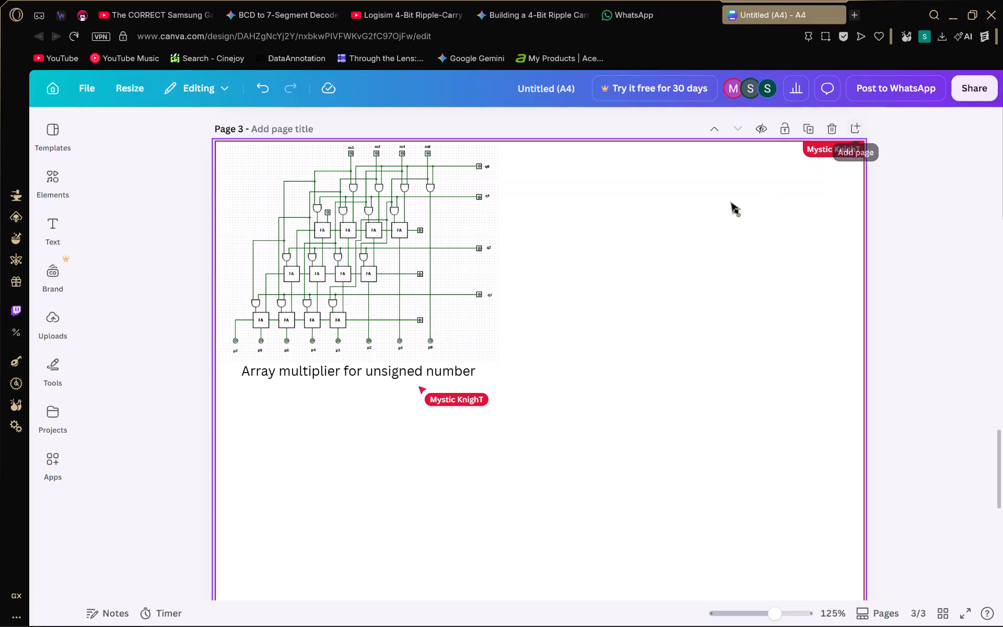
Move the "16 bit carry lookahead main" diagram up beneath the "7 segment" caption on page 2, against the page's right edge.
scroll(901, 349, up, 6)
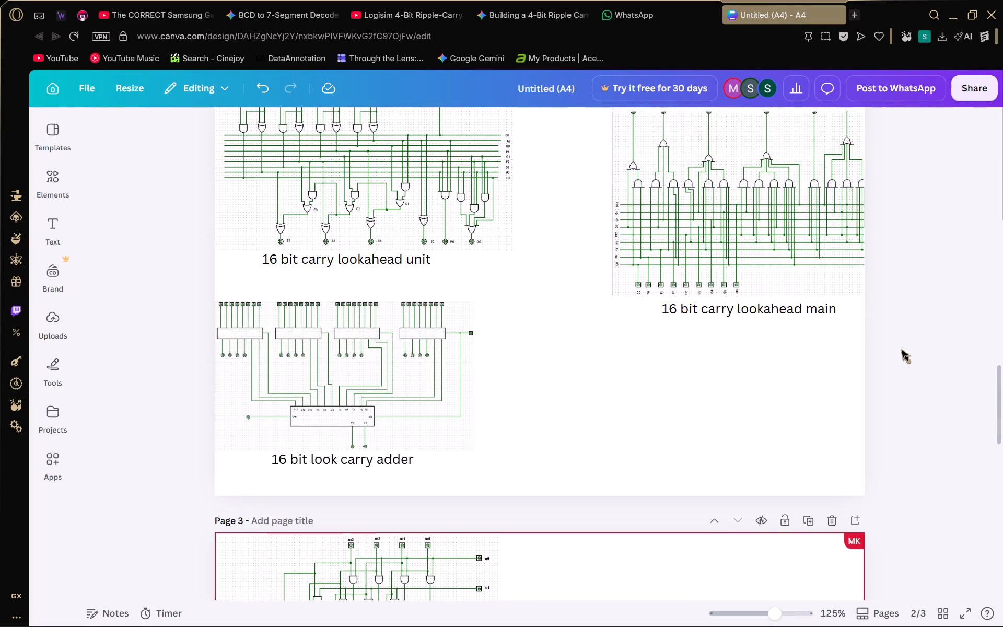
scroll(901, 349, up, 7)
scroll(901, 349, down, 5)
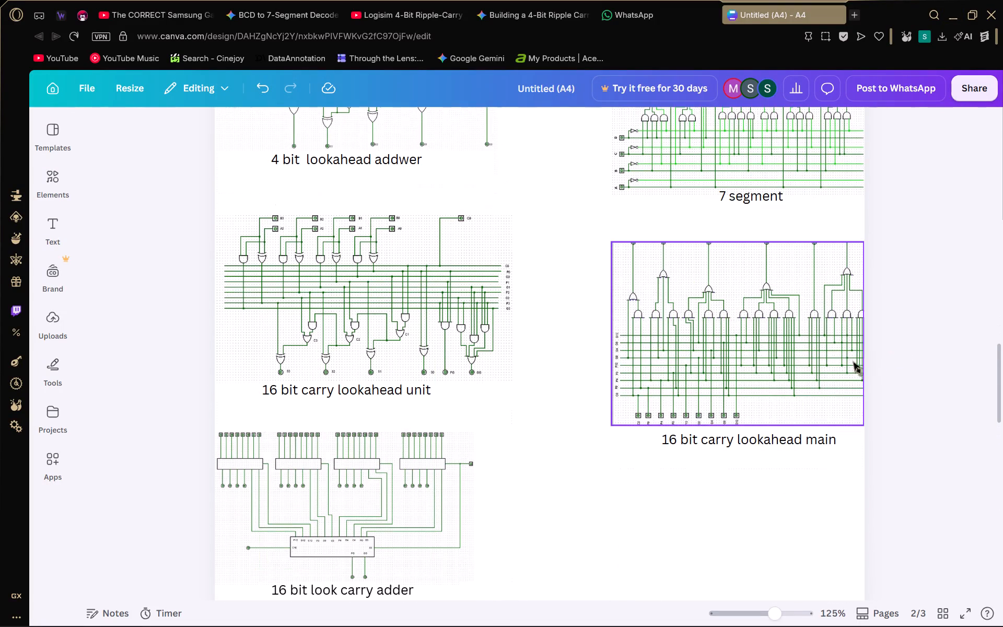
drag(777, 342, 771, 342)
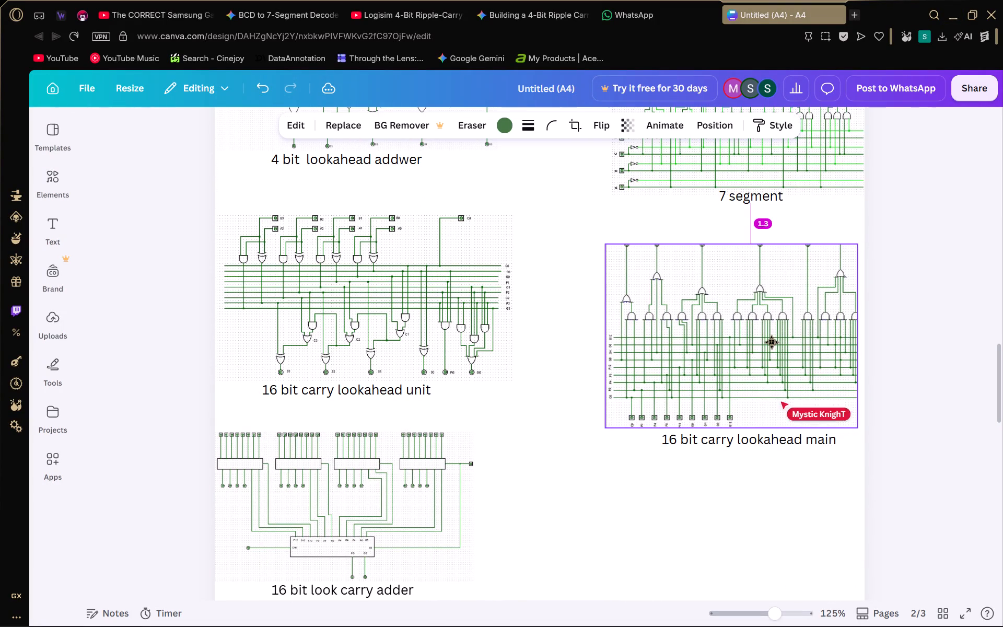
drag(771, 342, 759, 339)
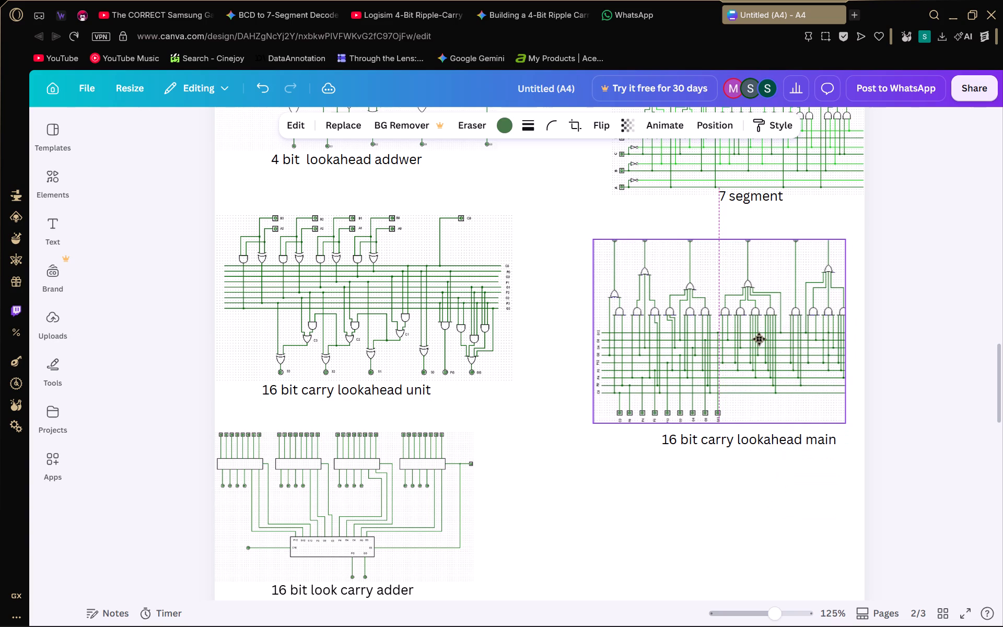
drag(759, 339, 748, 318)
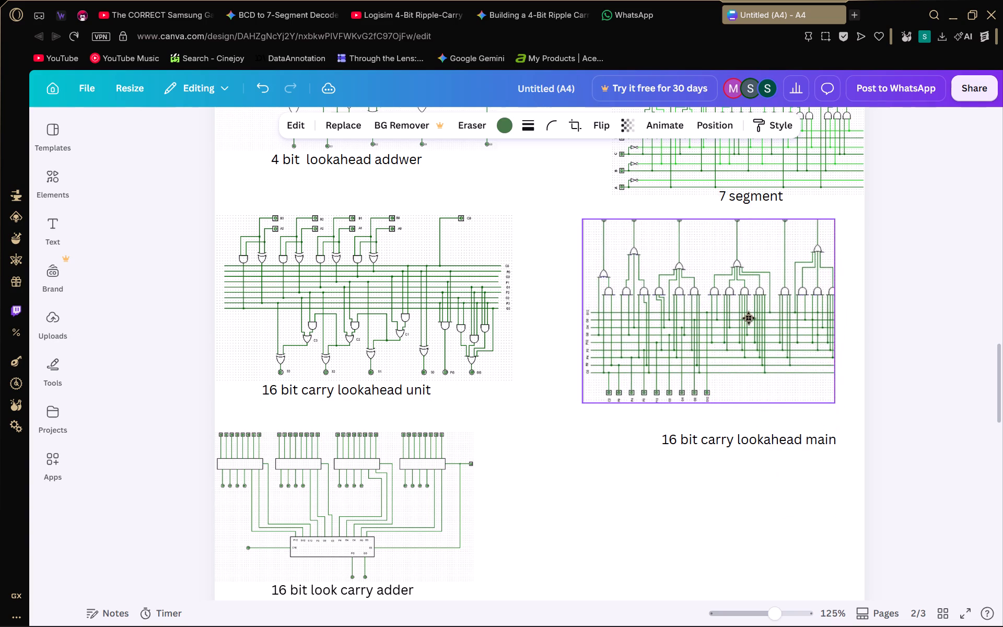
drag(748, 318, 743, 310)
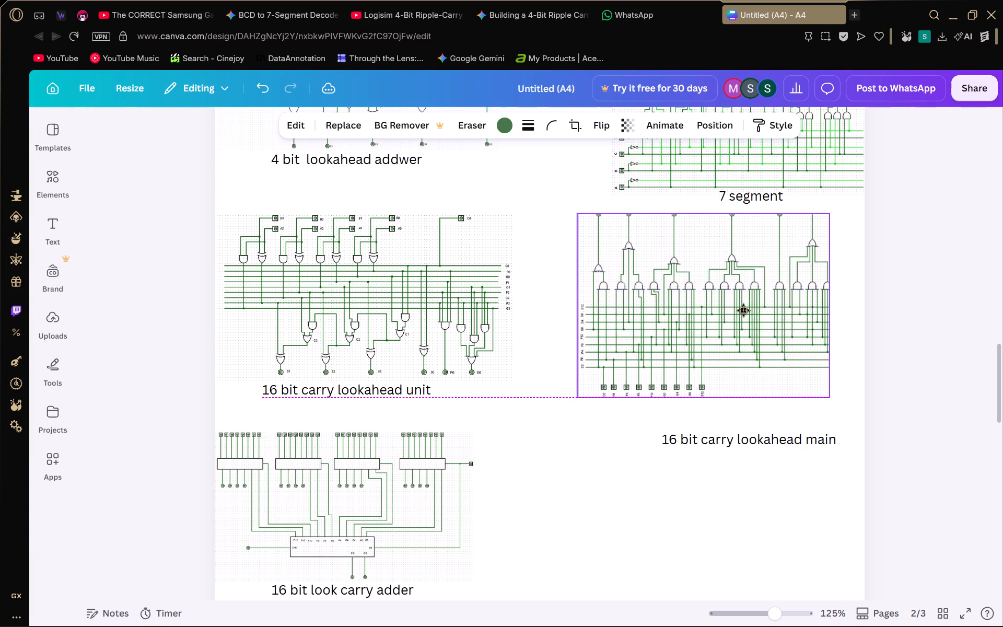
drag(743, 310, 757, 313)
click(422, 301)
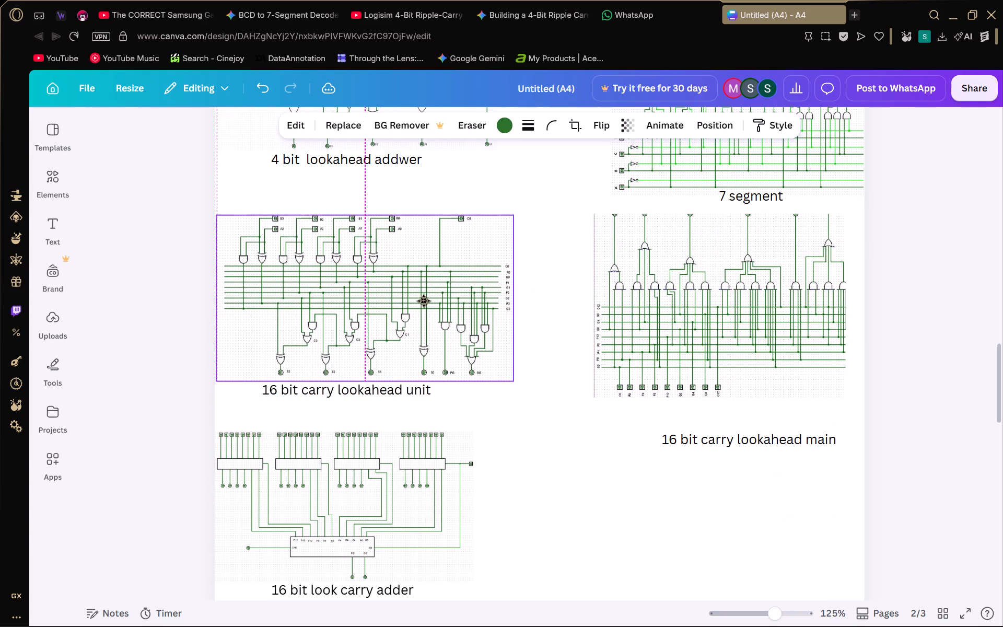
drag(728, 295, 743, 295)
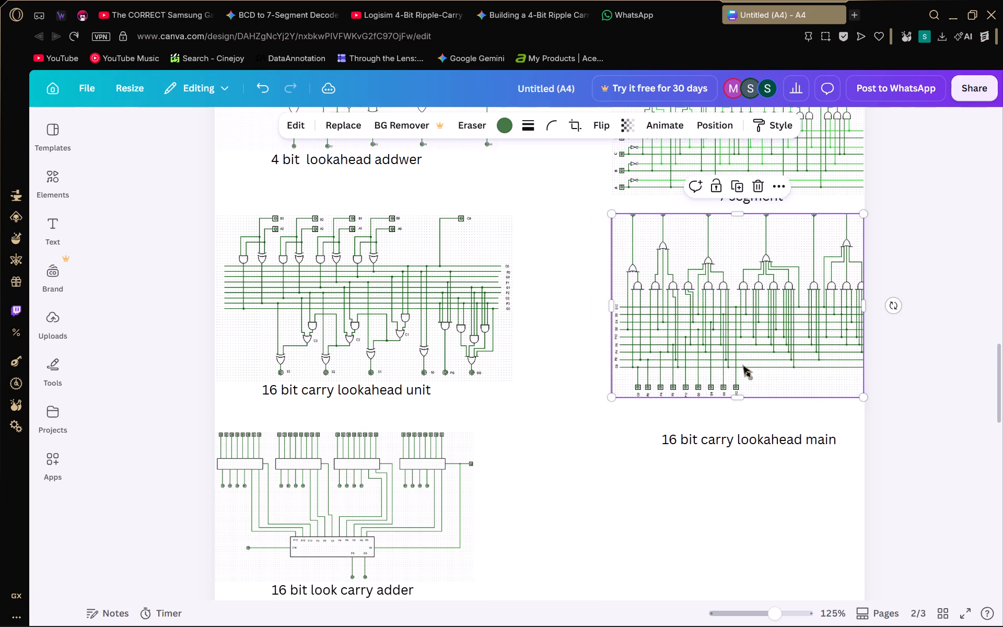
Move the "16 bit carry lookahead main" caption up to sit centred just beneath its diagram.
drag(749, 437, 751, 419)
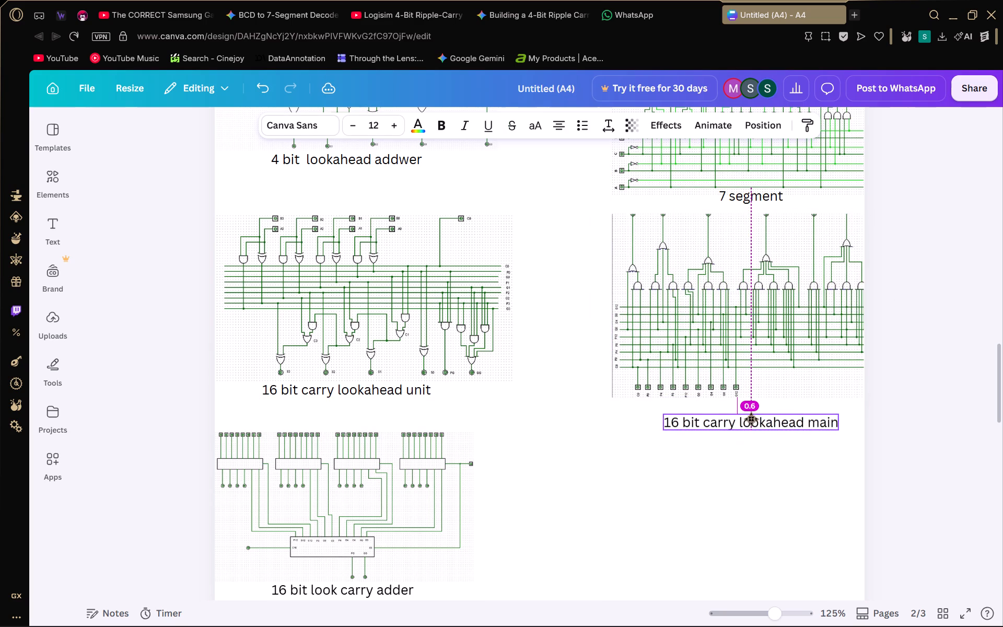
drag(751, 419, 751, 416)
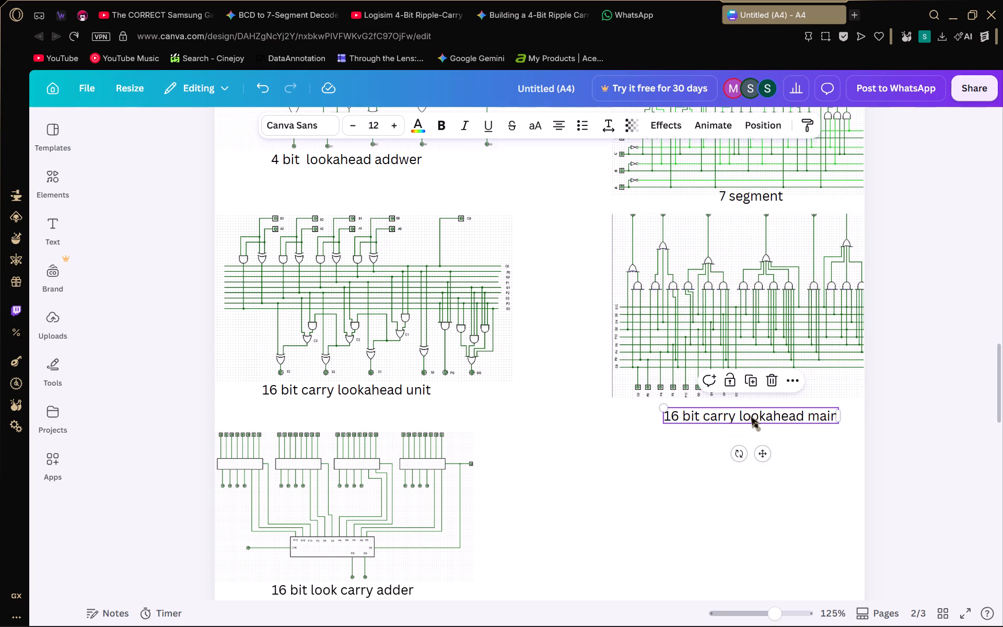
Align the top of the "16 bit carry lookahead unit" diagram with the top of the "16 bit carry lookahead main" diagram.
scroll(899, 382, up, 2)
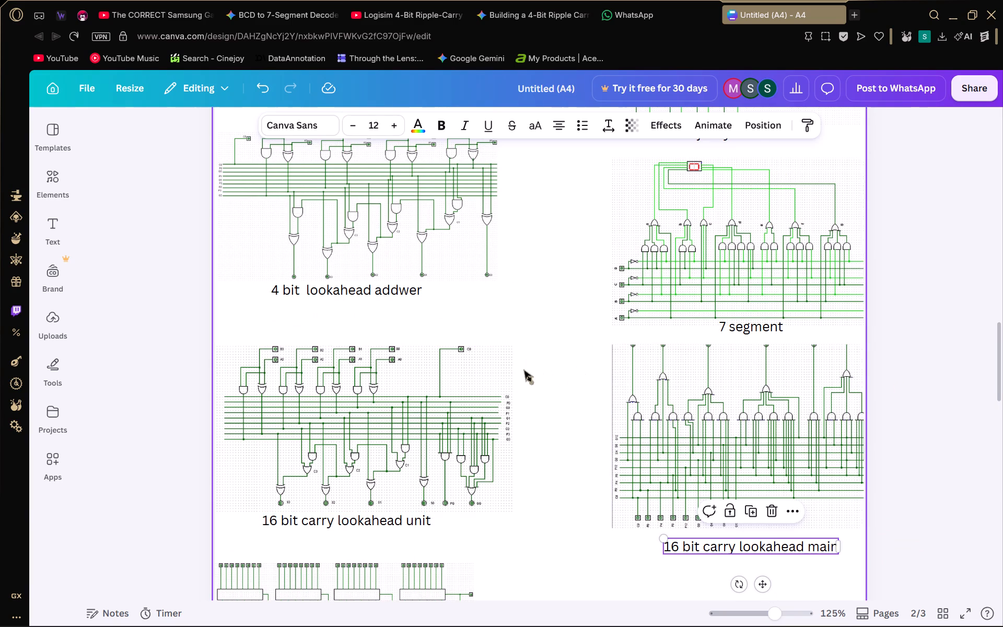
click(503, 371)
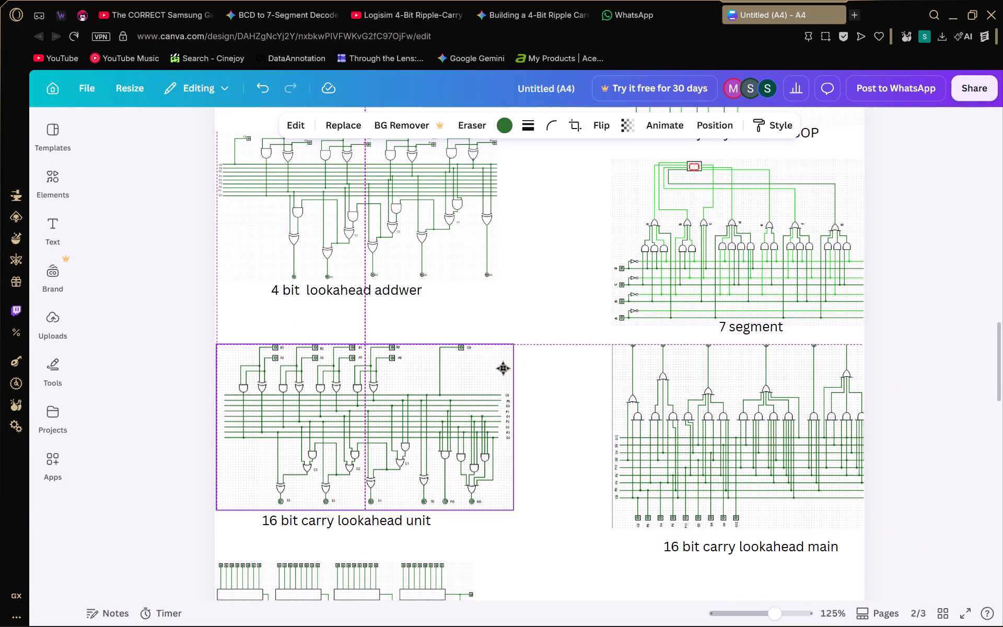
Shift the "7 segment" caption, the "16 bit carry lookahead main" diagram and its caption slightly down to widen their vertical spacing.
scroll(730, 359, up, 2)
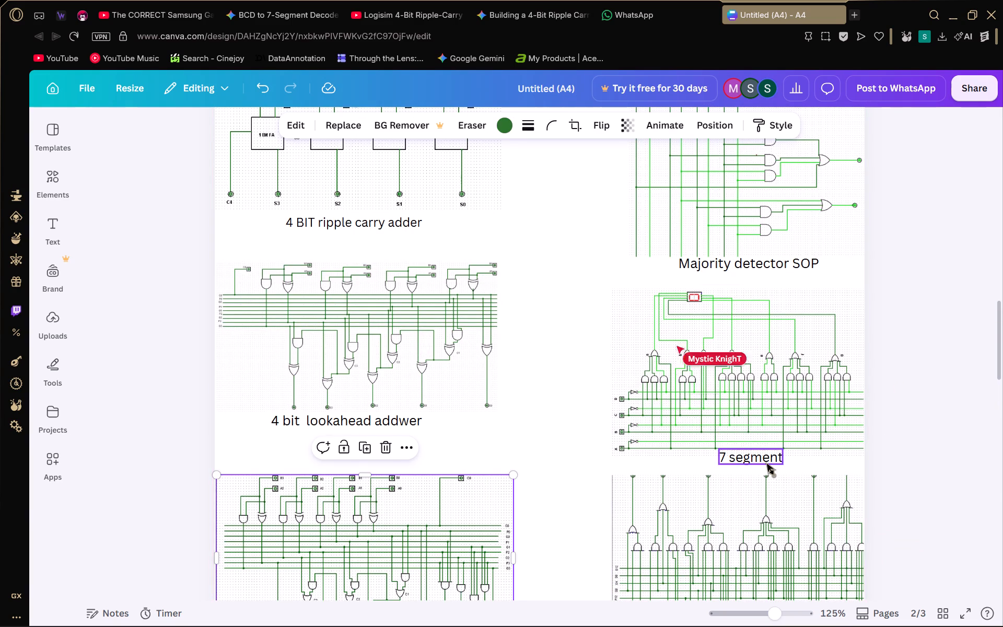
drag(765, 462, 765, 467)
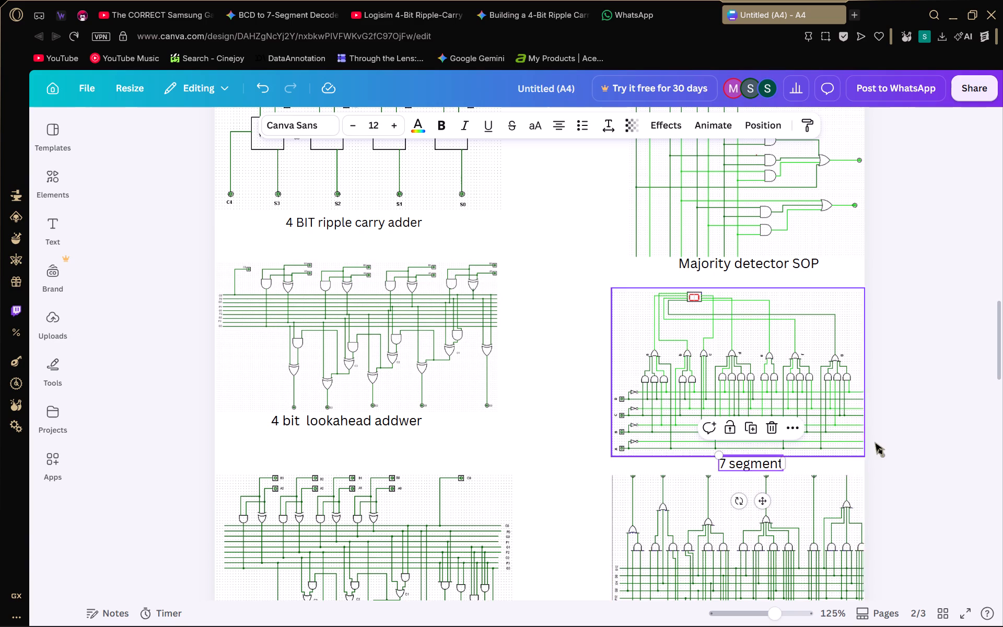
scroll(875, 443, down, 2)
drag(772, 436, 769, 444)
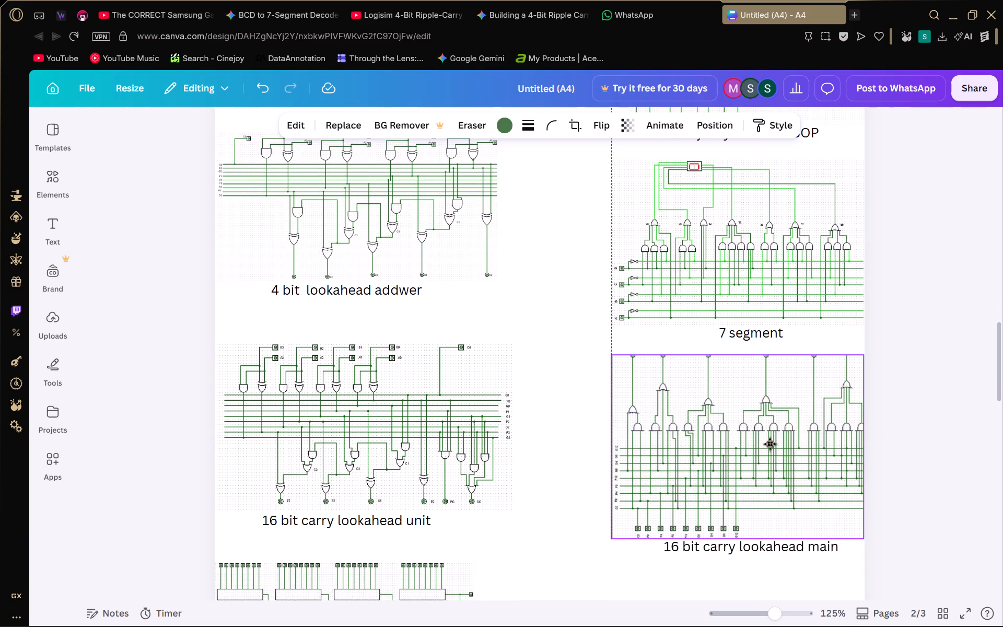
drag(769, 444, 772, 447)
drag(764, 547, 764, 555)
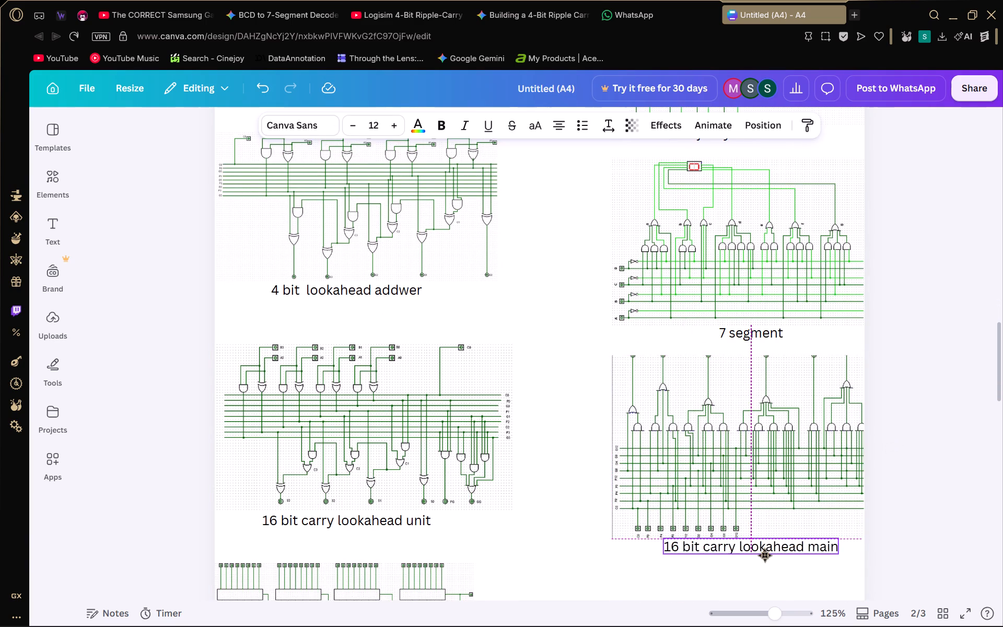
drag(764, 555, 764, 562)
drag(763, 486, 763, 496)
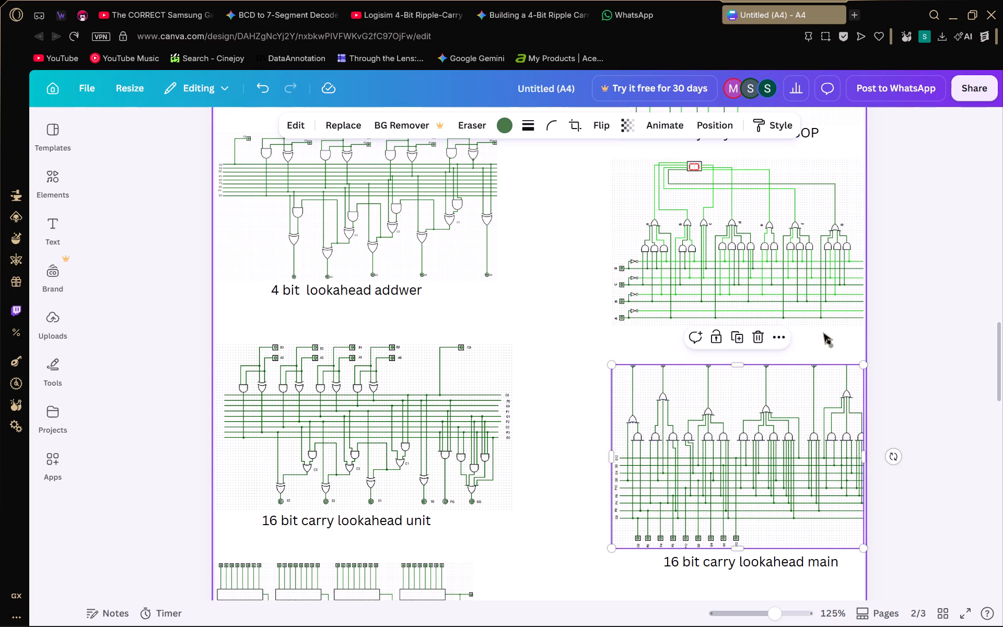
click(568, 303)
drag(765, 334, 765, 339)
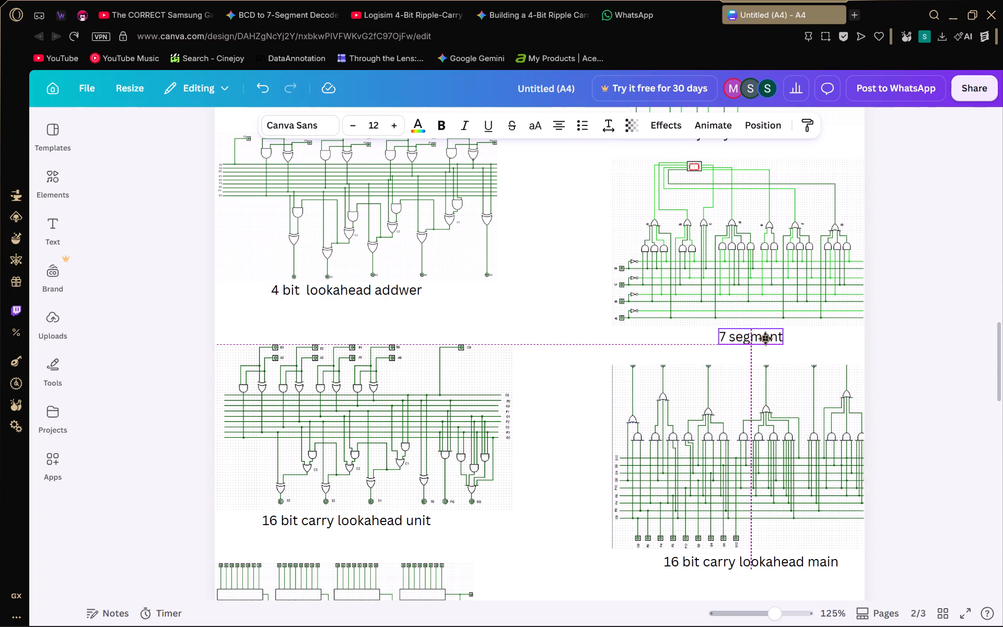
drag(765, 339, 766, 341)
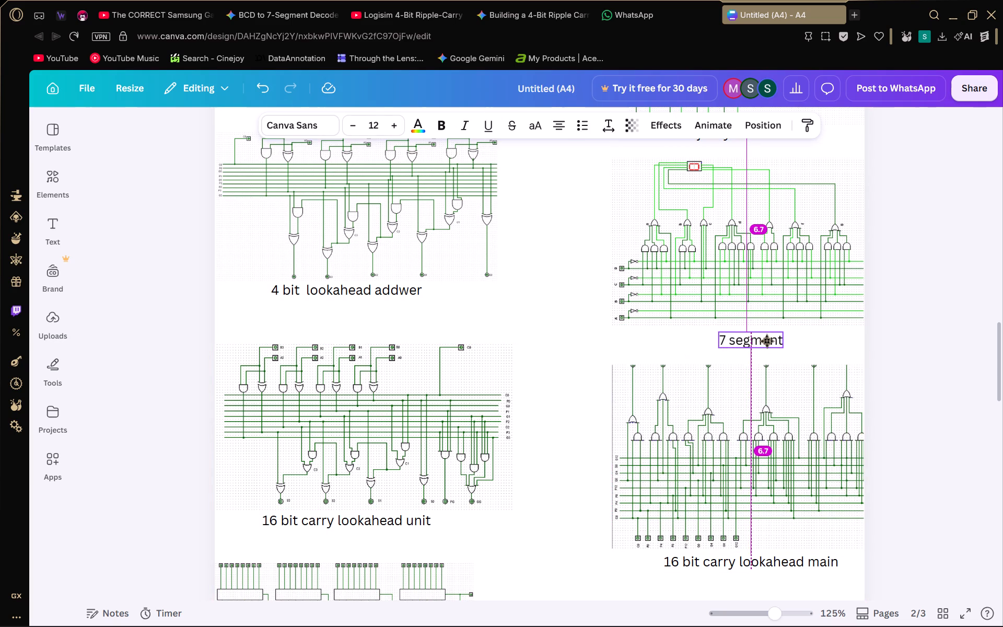
drag(766, 341, 764, 341)
click(531, 285)
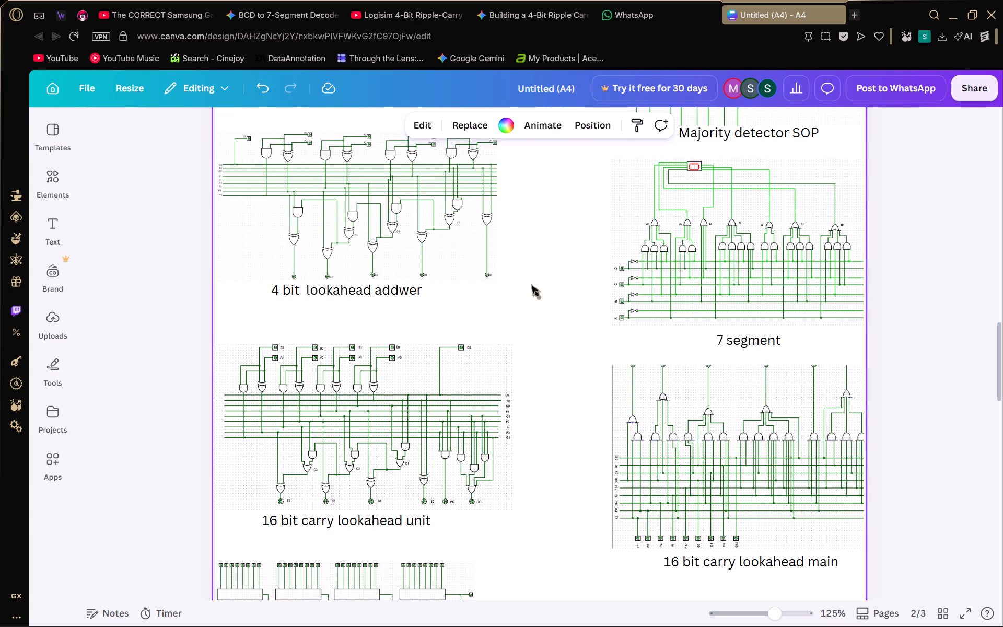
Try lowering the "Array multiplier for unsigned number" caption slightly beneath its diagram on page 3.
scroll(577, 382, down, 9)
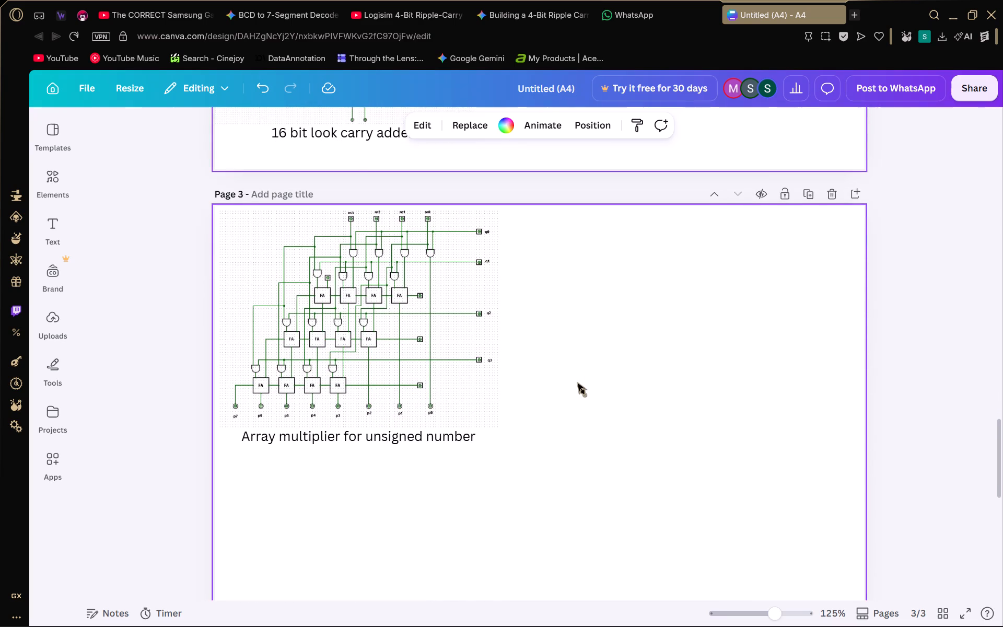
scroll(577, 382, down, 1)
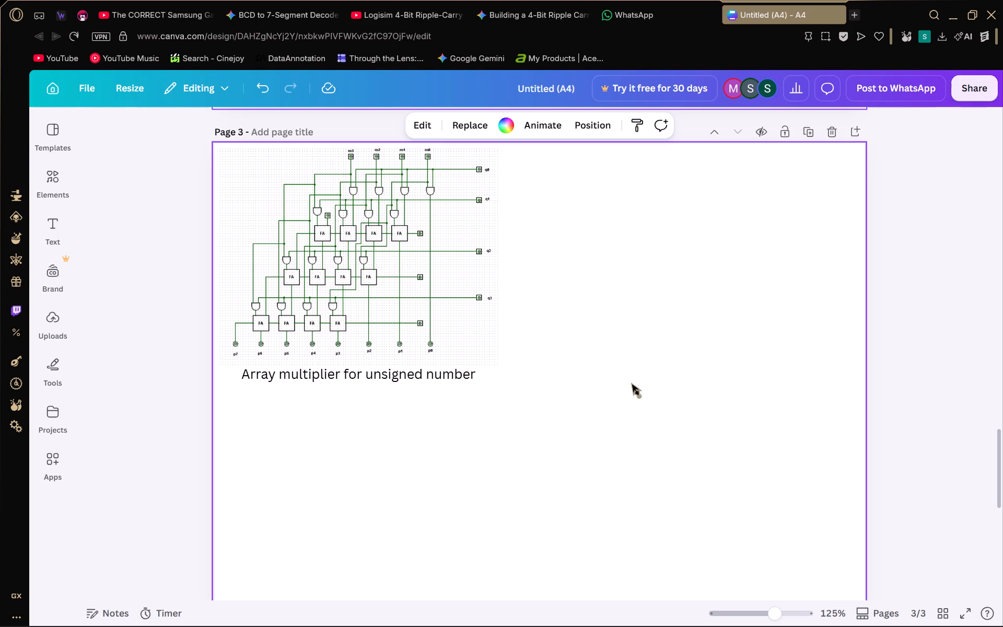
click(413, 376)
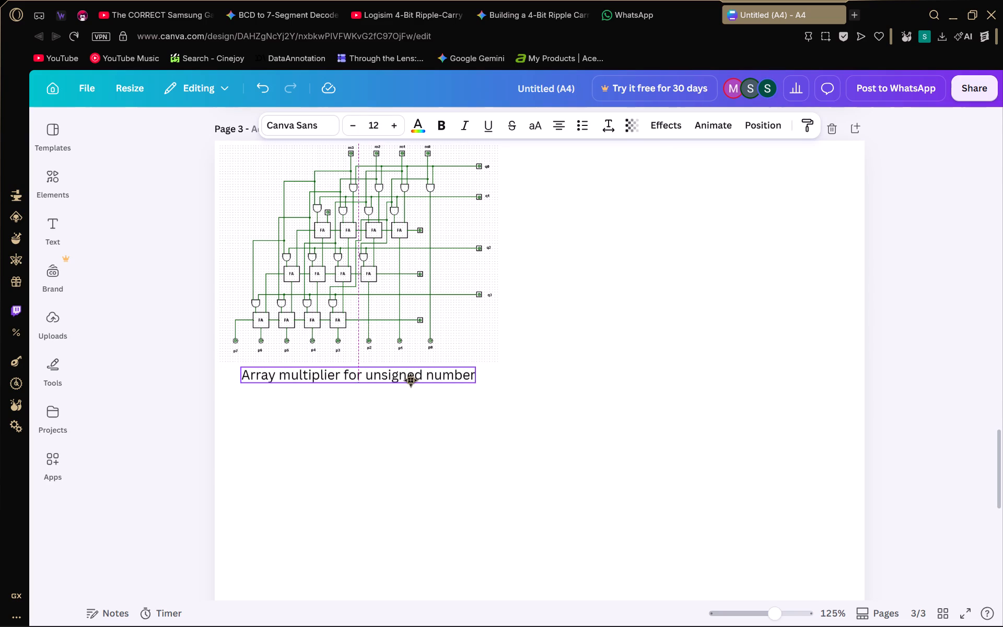
Move the "16 bit carry lookahead main" and "7 segment" captions on page 2 up closer to their diagrams.
scroll(651, 414, up, 6)
click(724, 301)
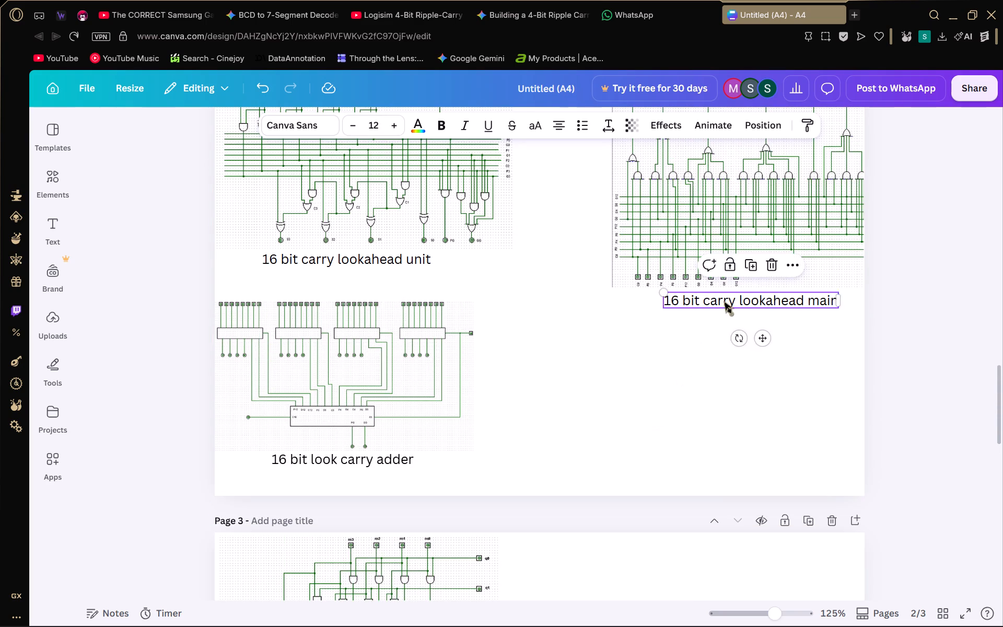
scroll(791, 373, up, 6)
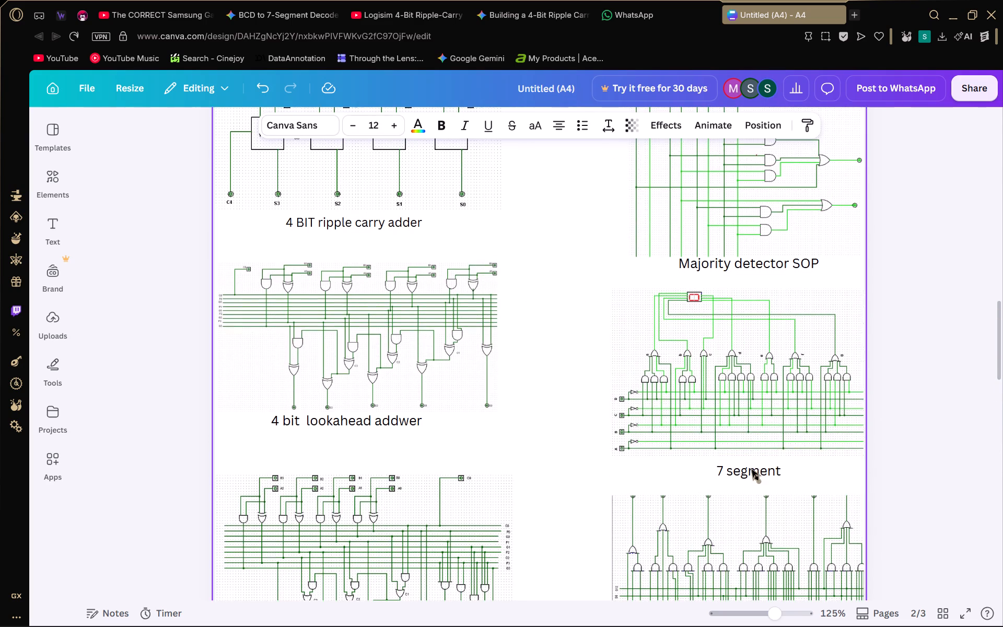
drag(751, 472, 751, 467)
click(751, 467)
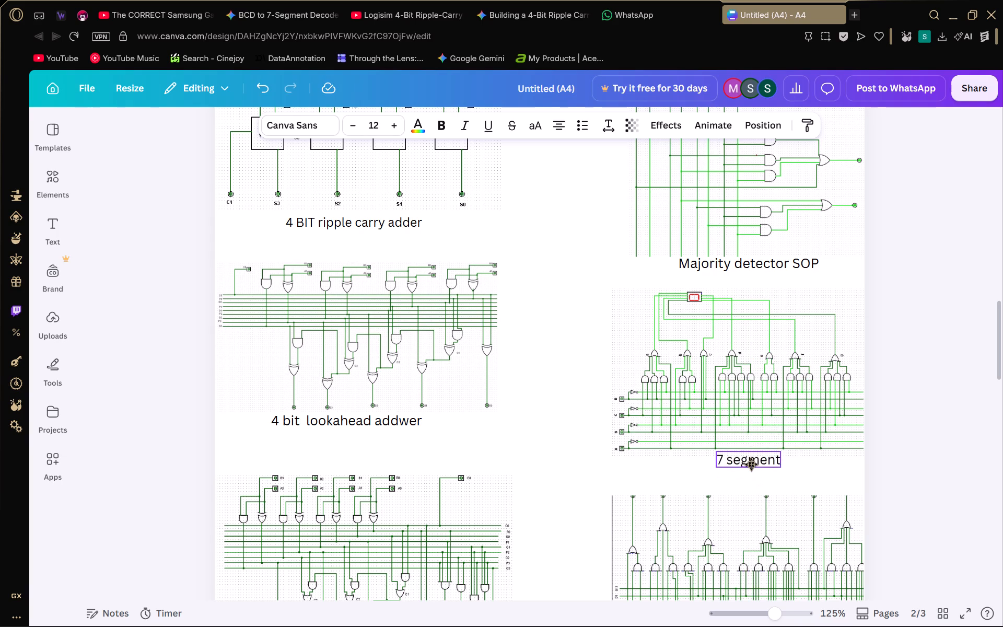
Review the placement of the circuit diagrams and captions across all three pages of the design.
scroll(768, 399, up, 3)
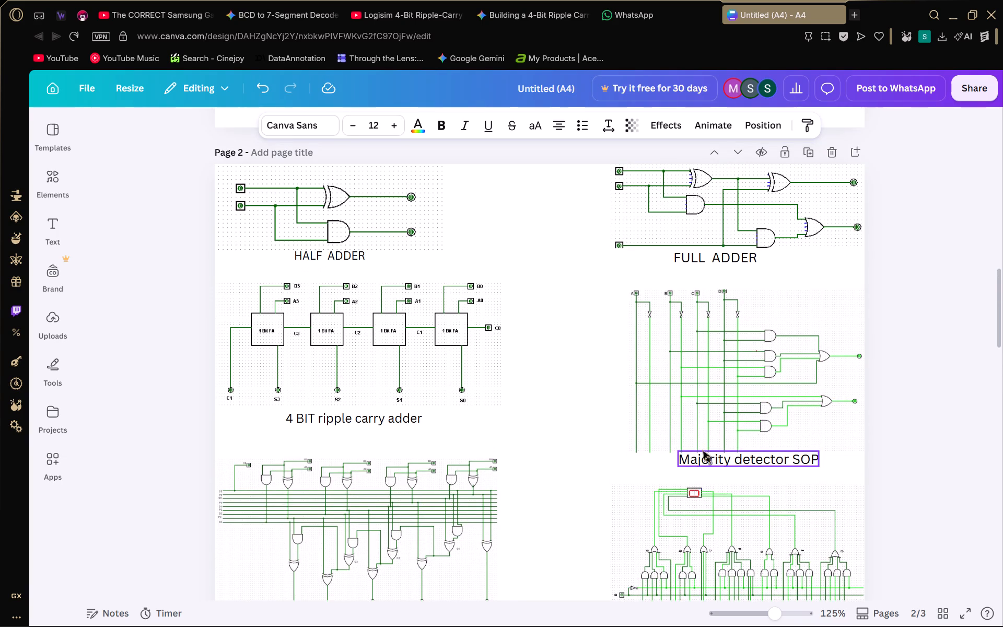
scroll(341, 422, down, 5)
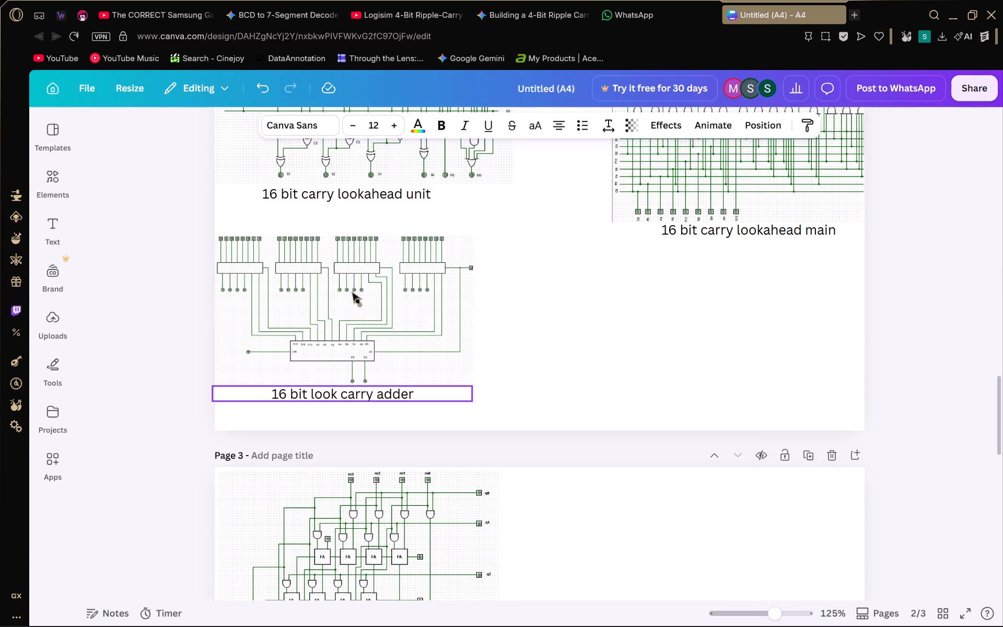
scroll(352, 295, up, 2)
click(358, 329)
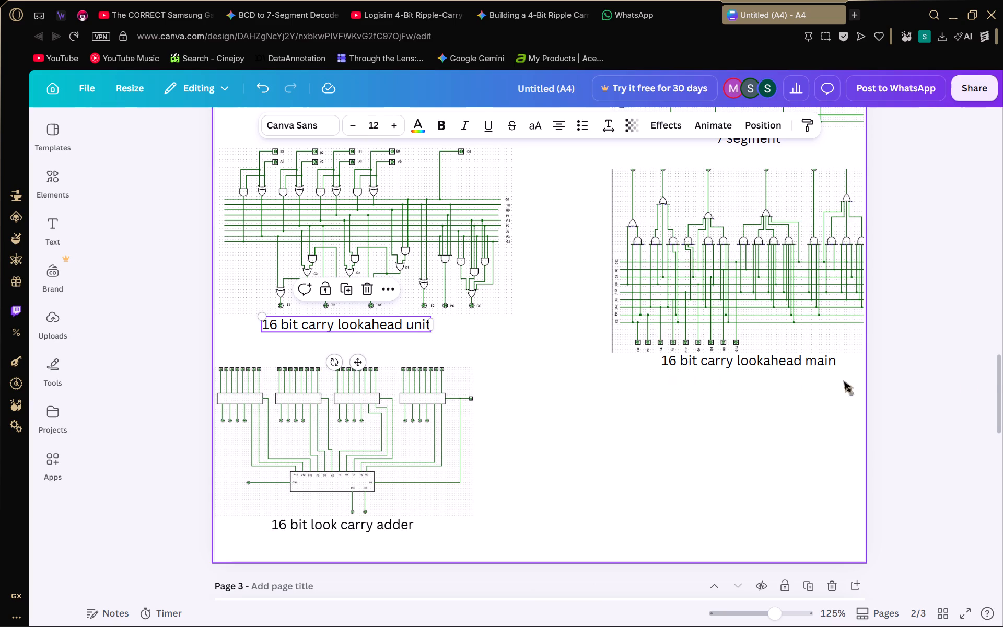
click(903, 354)
scroll(903, 354, down, 7)
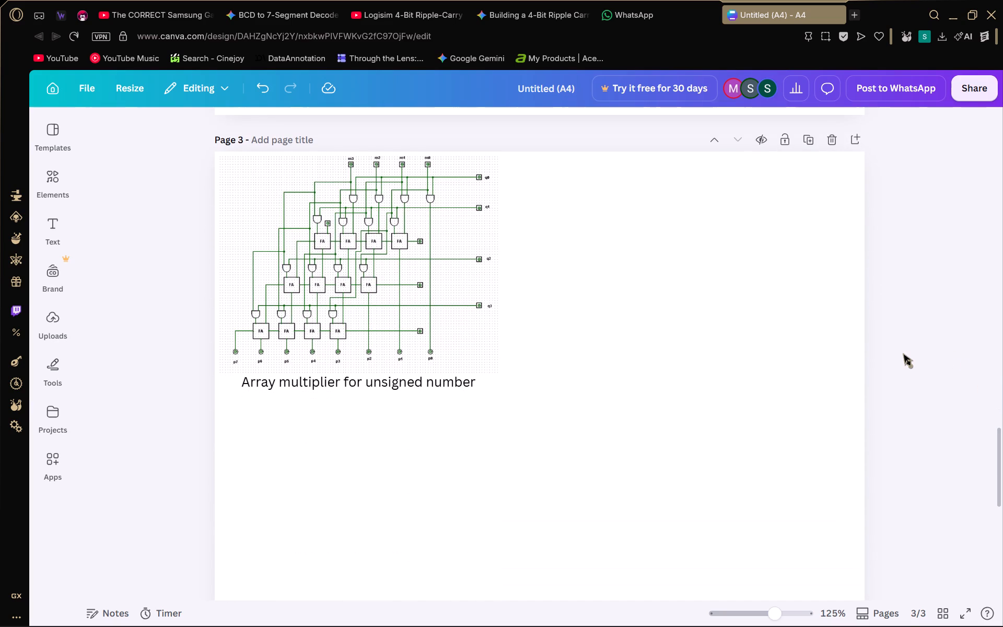
scroll(903, 354, up, 13)
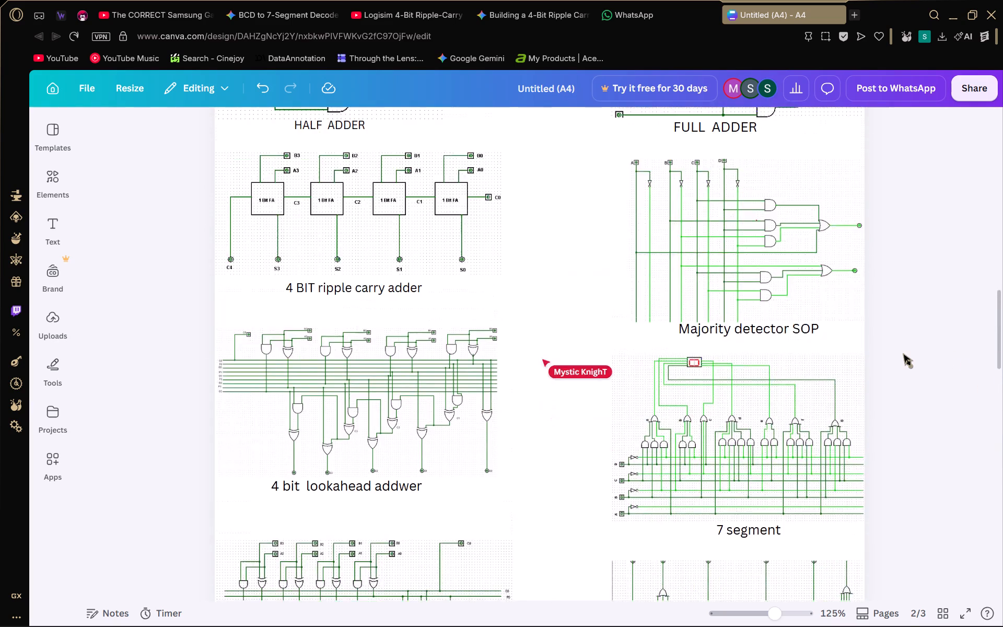
scroll(903, 354, up, 10)
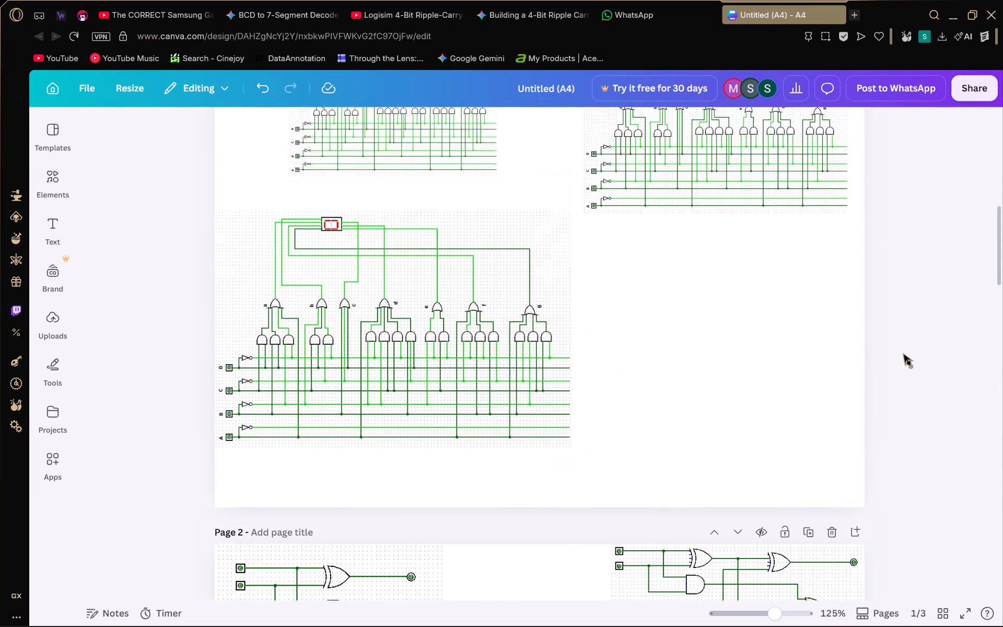
scroll(903, 354, up, 10)
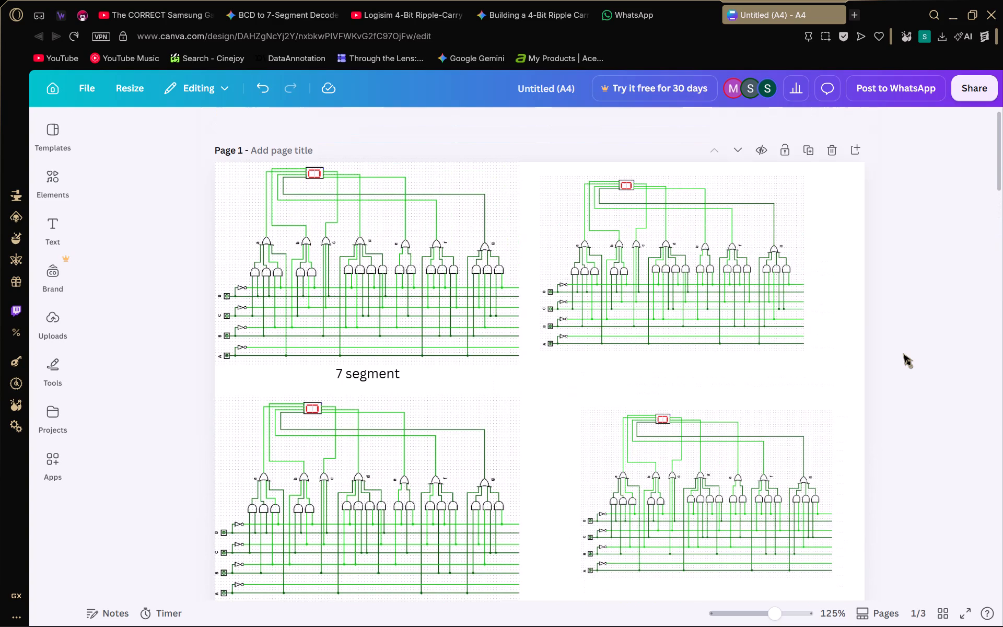
scroll(903, 354, down, 3)
scroll(903, 354, up, 3)
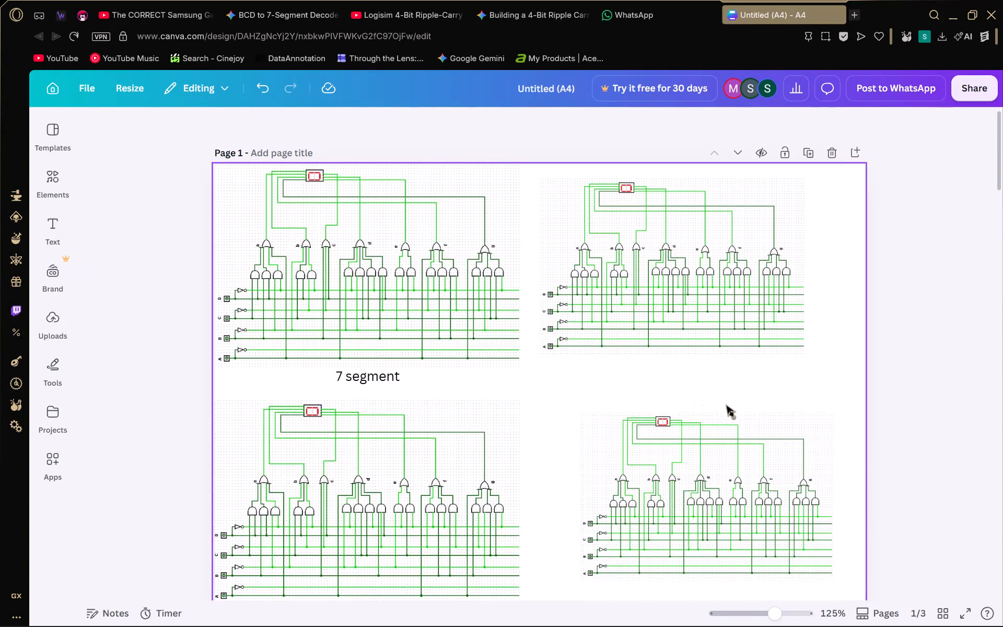
scroll(838, 375, down, 8)
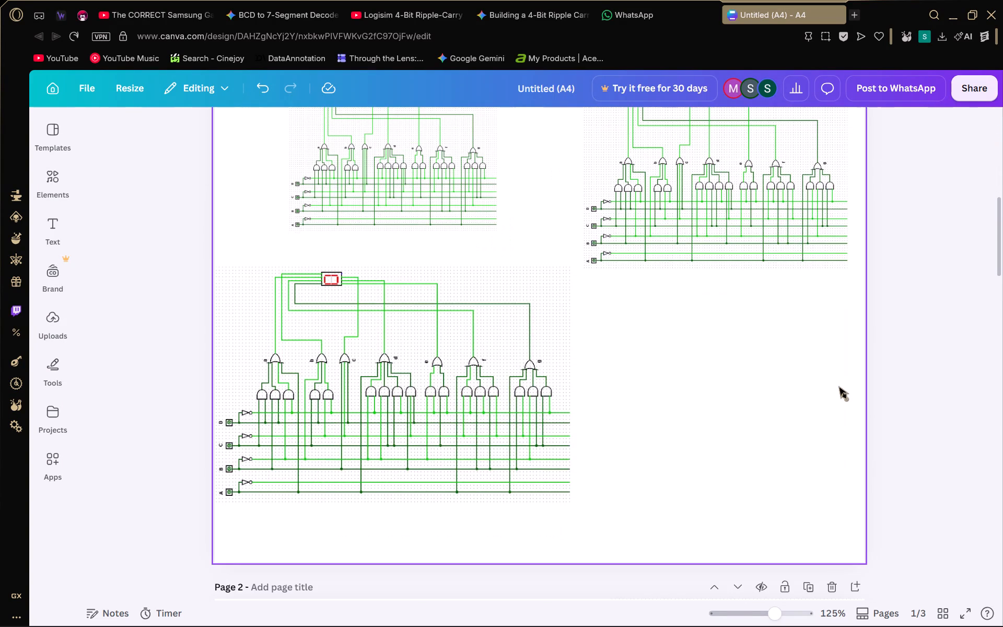
Check the circuit diagrams and their captions once more from the top of page 1 through to page 3.
scroll(839, 387, up, 10)
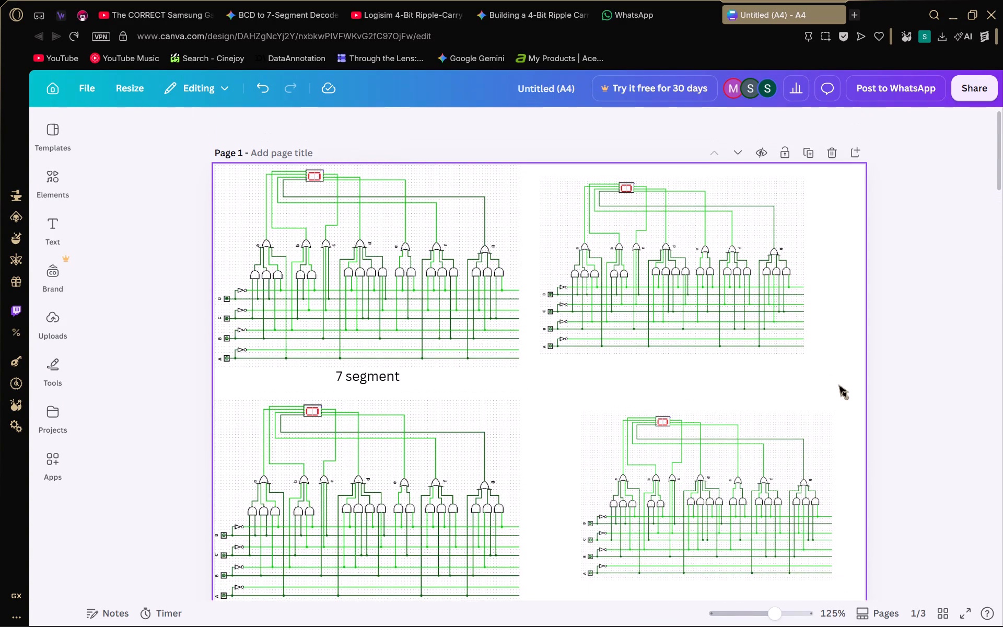
scroll(839, 385, down, 1)
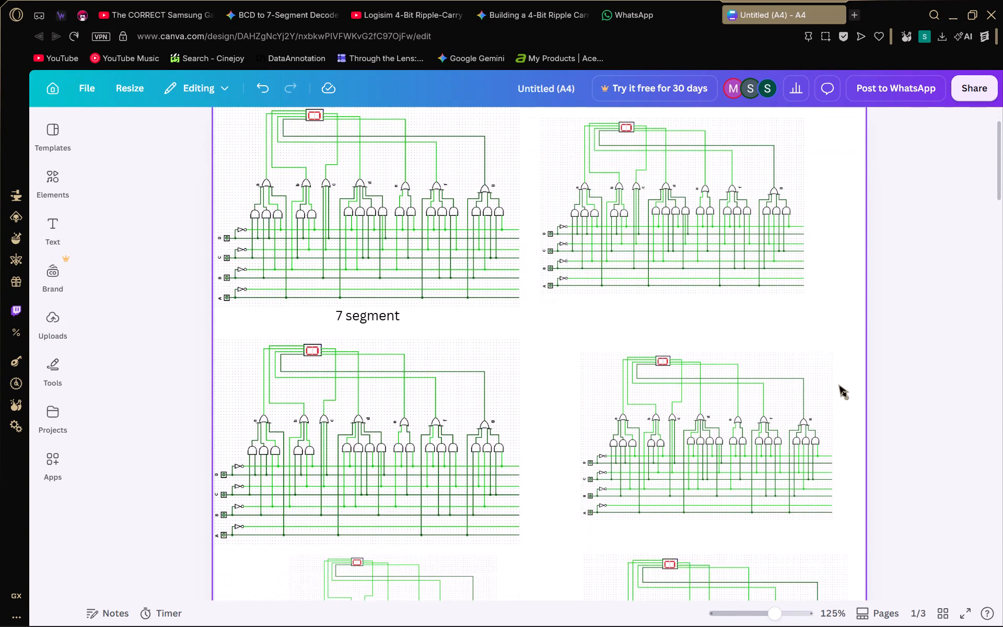
scroll(839, 385, down, 6)
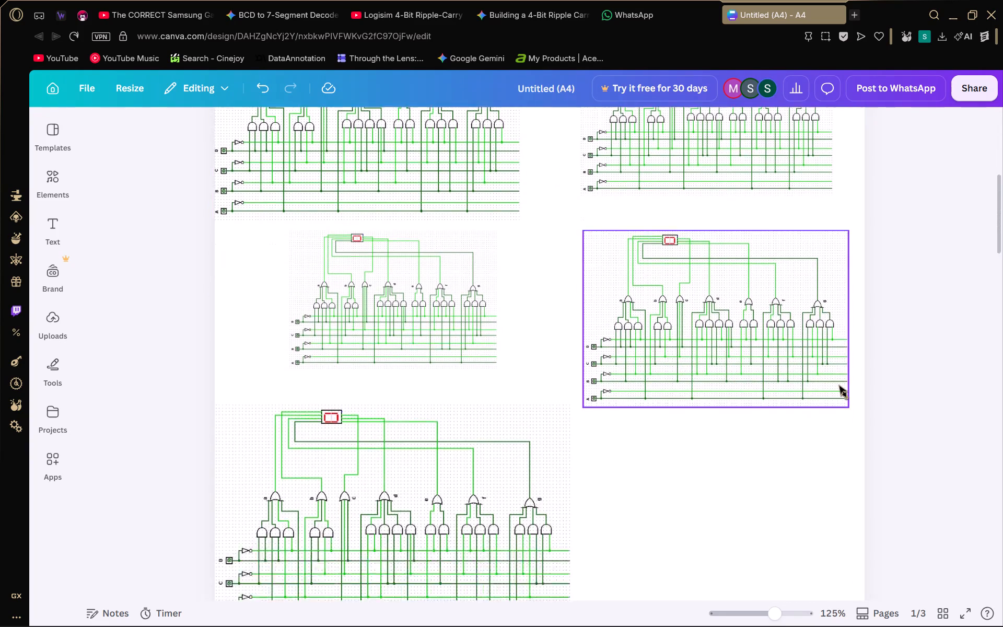
scroll(839, 385, down, 5)
scroll(916, 397, down, 4)
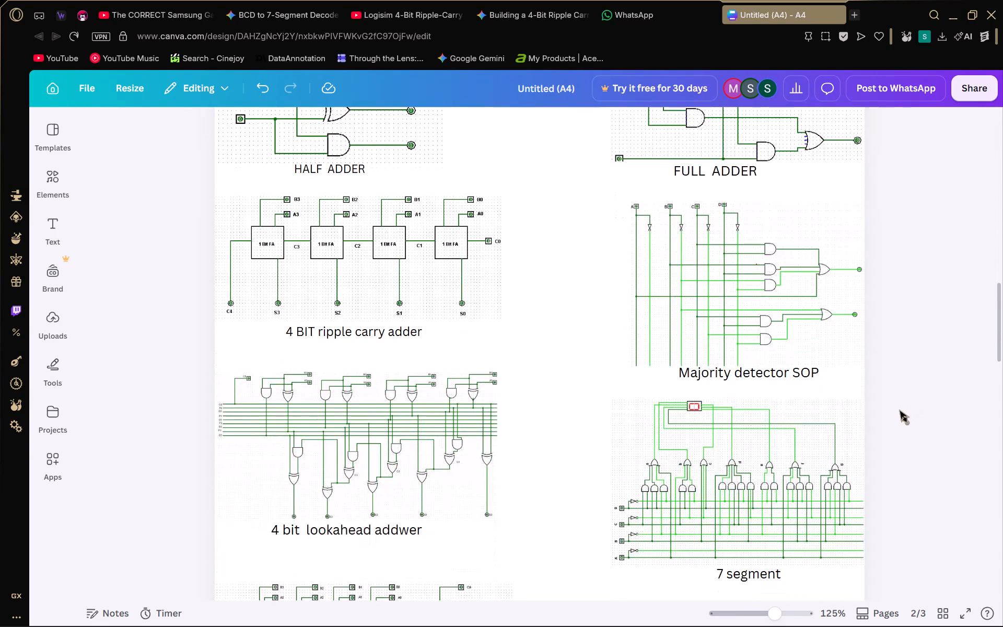
scroll(900, 410, down, 9)
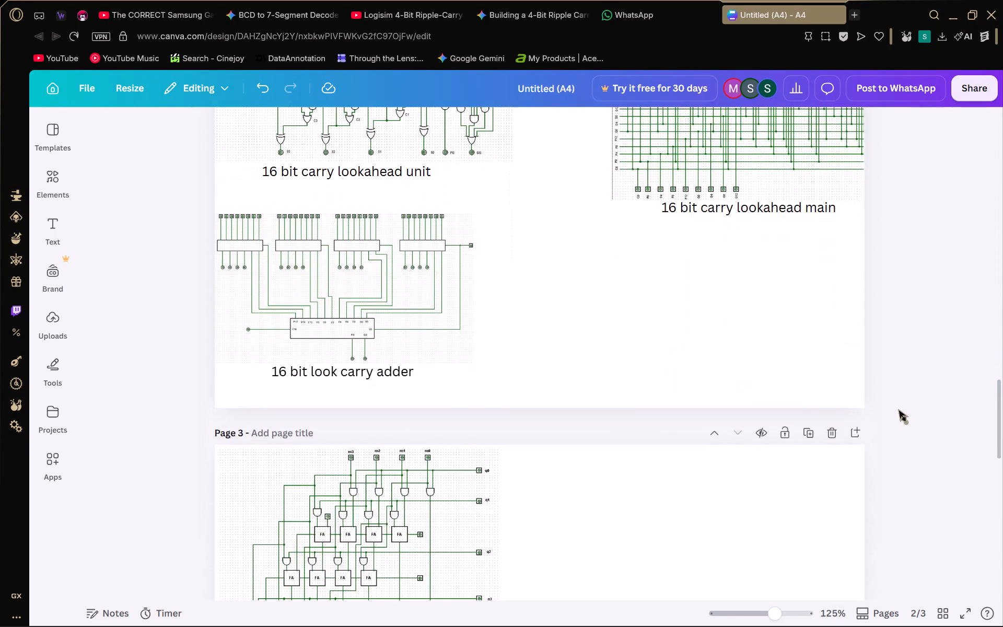
scroll(900, 408, down, 3)
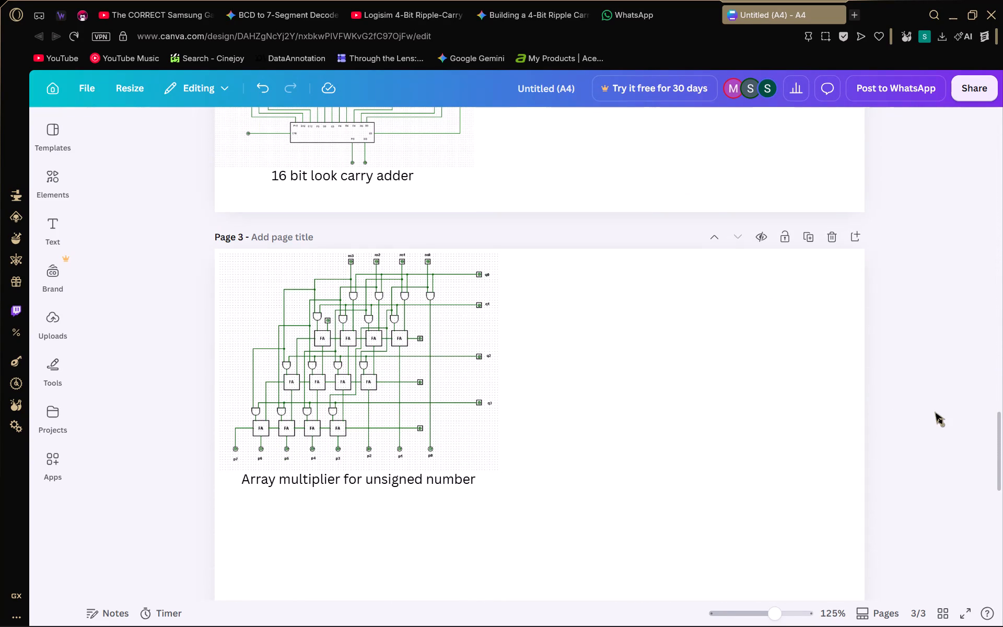
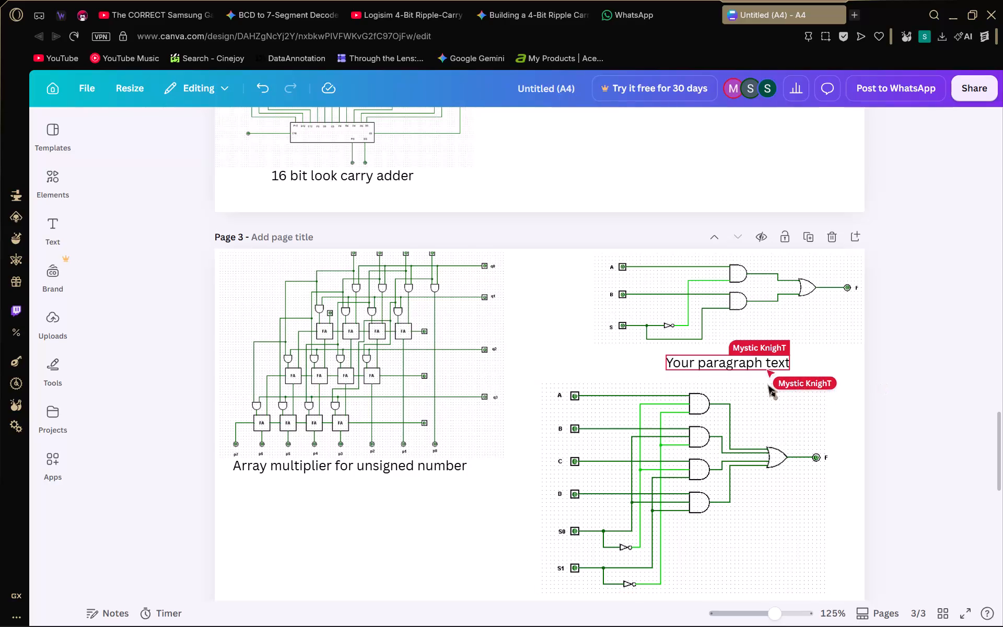
Nudge the placeholder caption under the two-input multiplexer diagram on page 3 slightly closer to its diagram.
click(714, 368)
drag(722, 367, 724, 359)
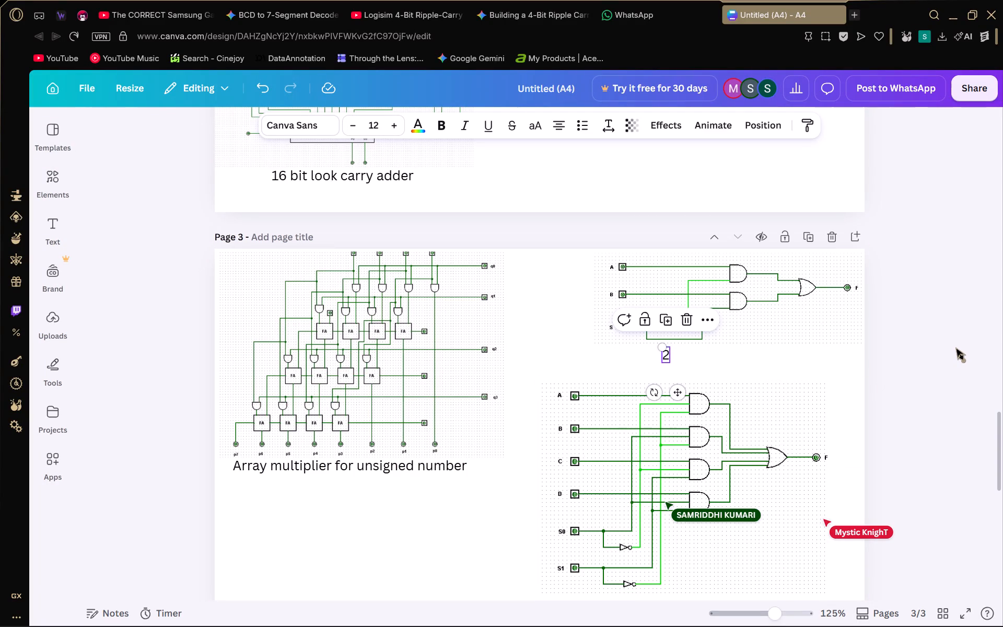
Add a text box and place it just beneath the diagram with inputs i0 to i3 on page 3.
scroll(860, 513, down, 2)
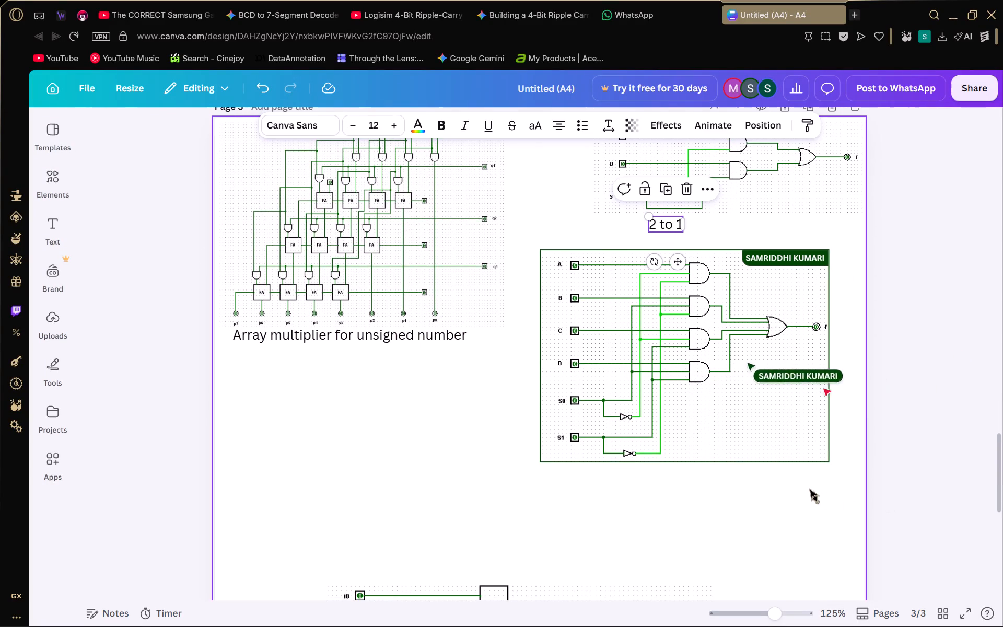
right_click(677, 479)
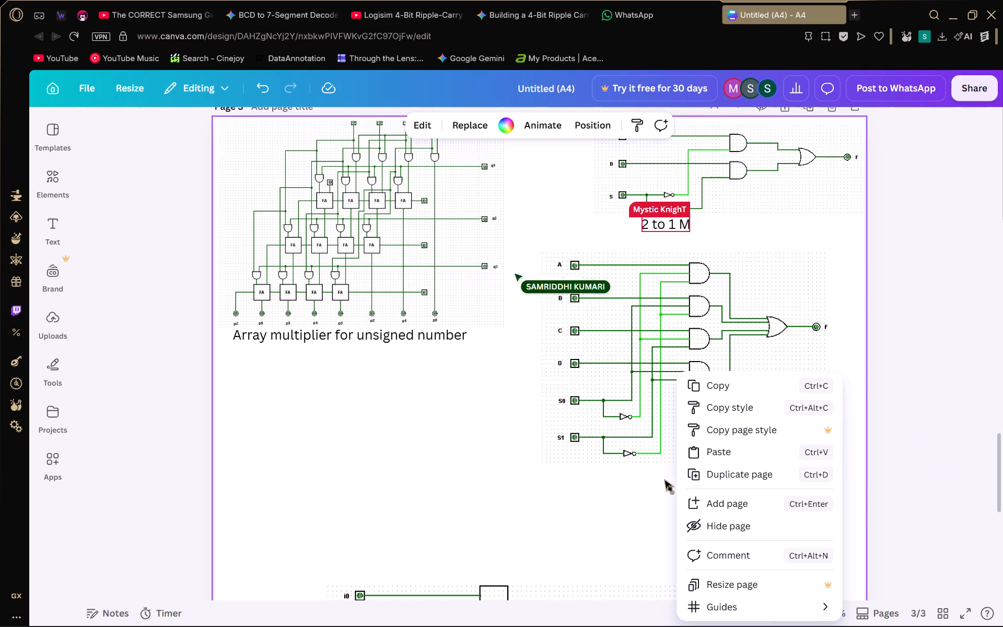
click(662, 478)
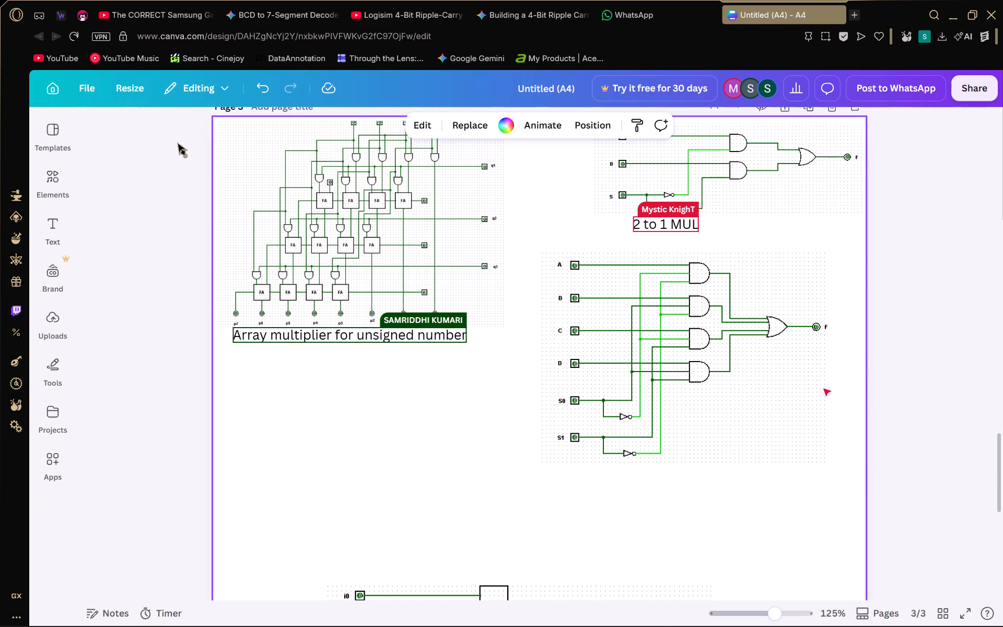
click(51, 232)
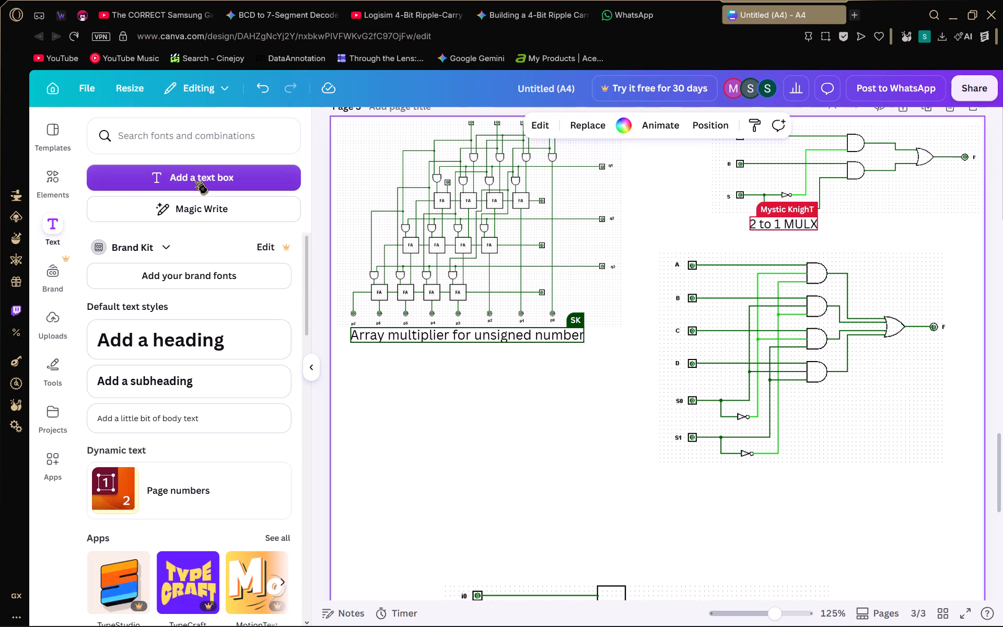
click(756, 476)
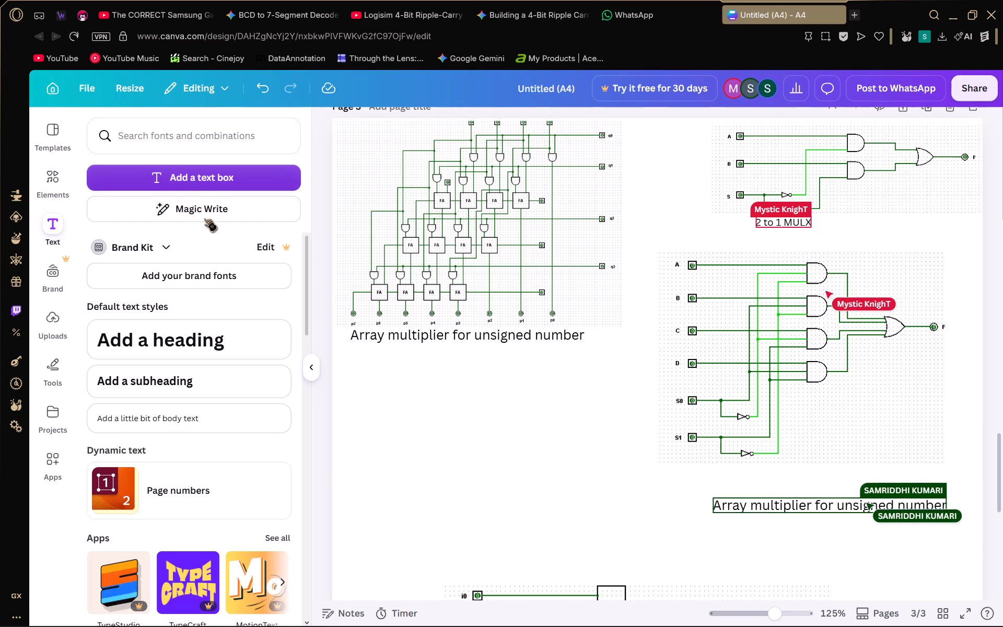
scroll(554, 472, down, 5)
click(228, 183)
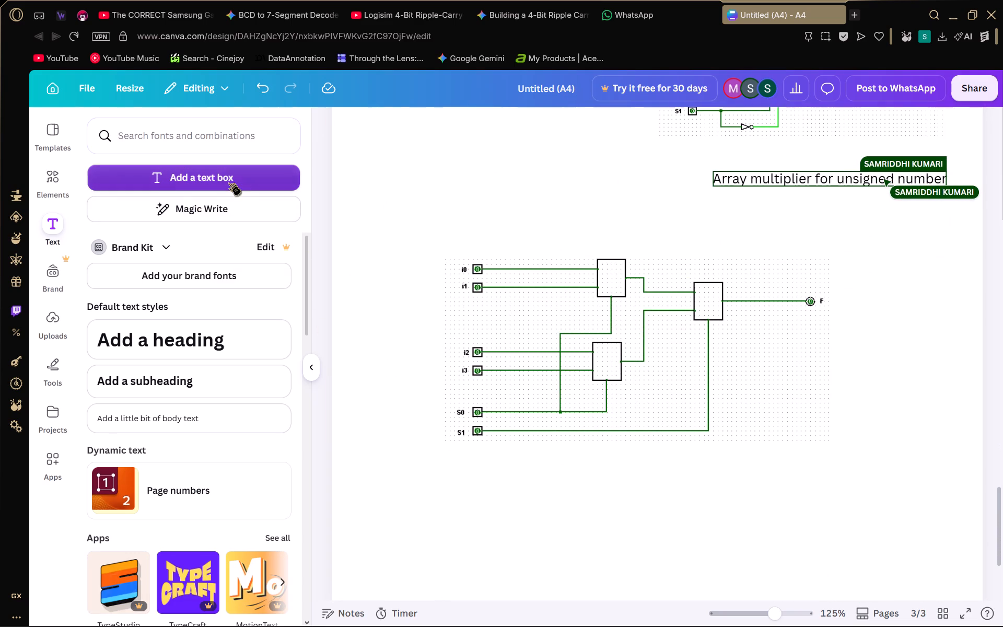
click(671, 356)
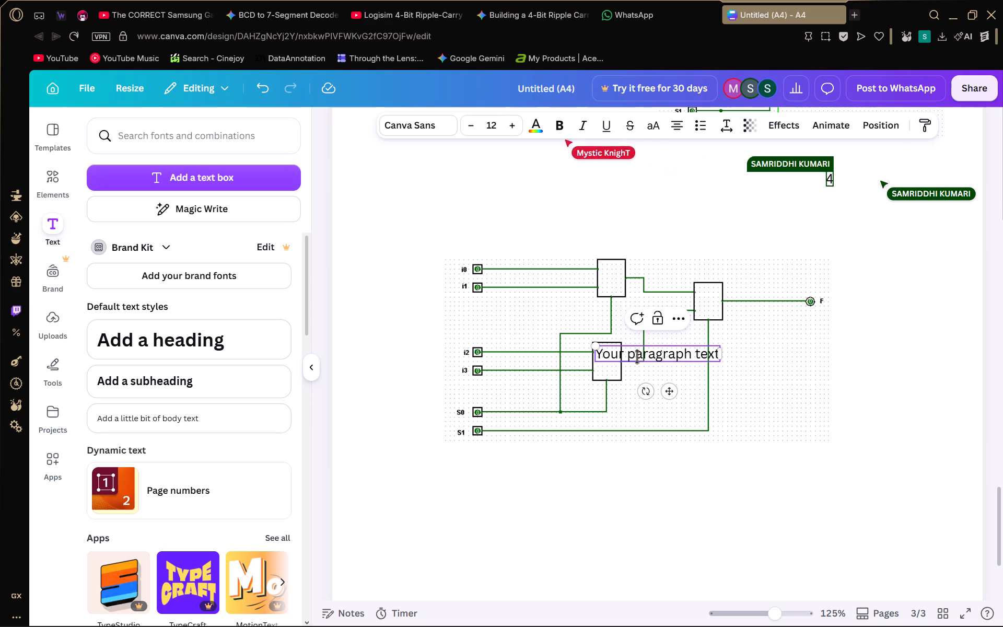
click(616, 354)
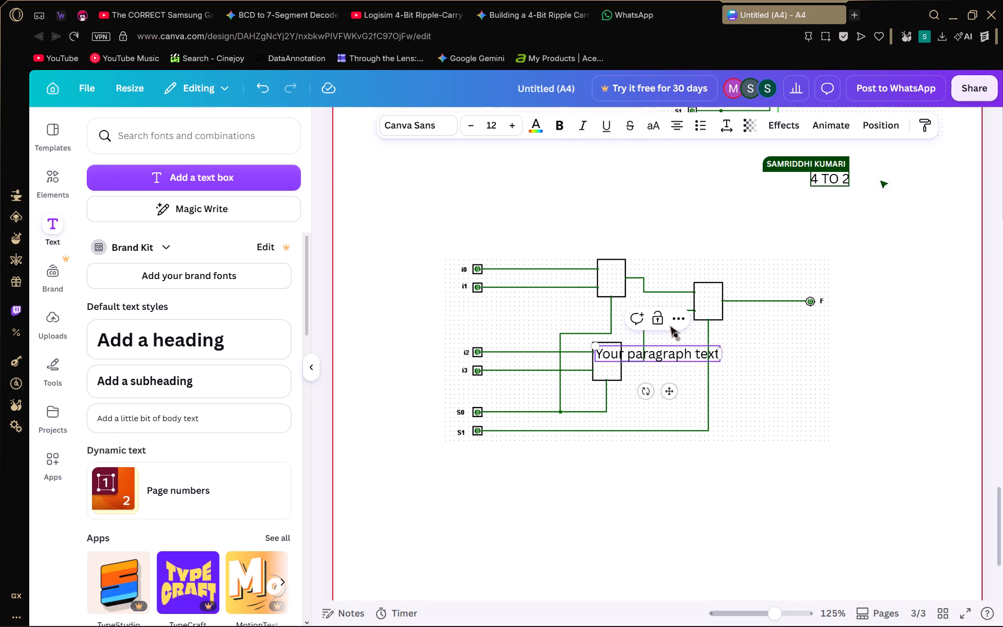
drag(666, 354, 644, 355)
key(BackSpace)
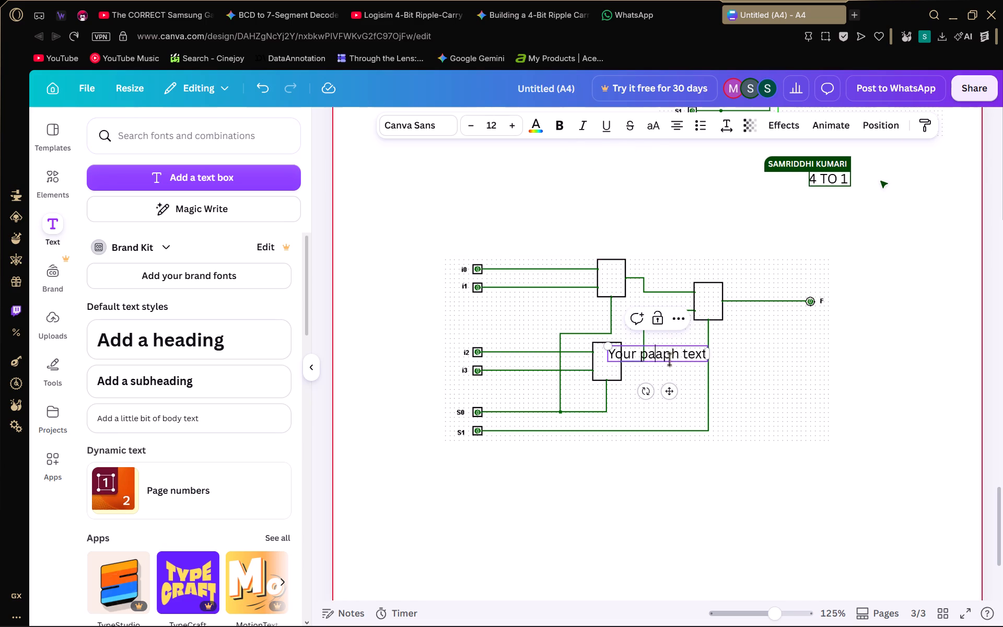
drag(658, 363, 643, 466)
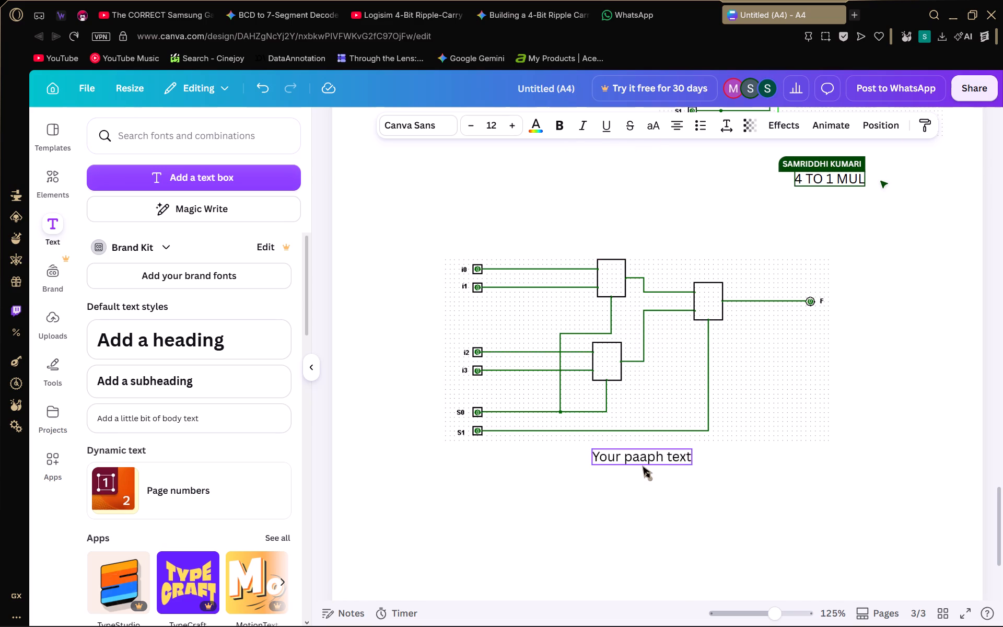
drag(643, 466, 641, 459)
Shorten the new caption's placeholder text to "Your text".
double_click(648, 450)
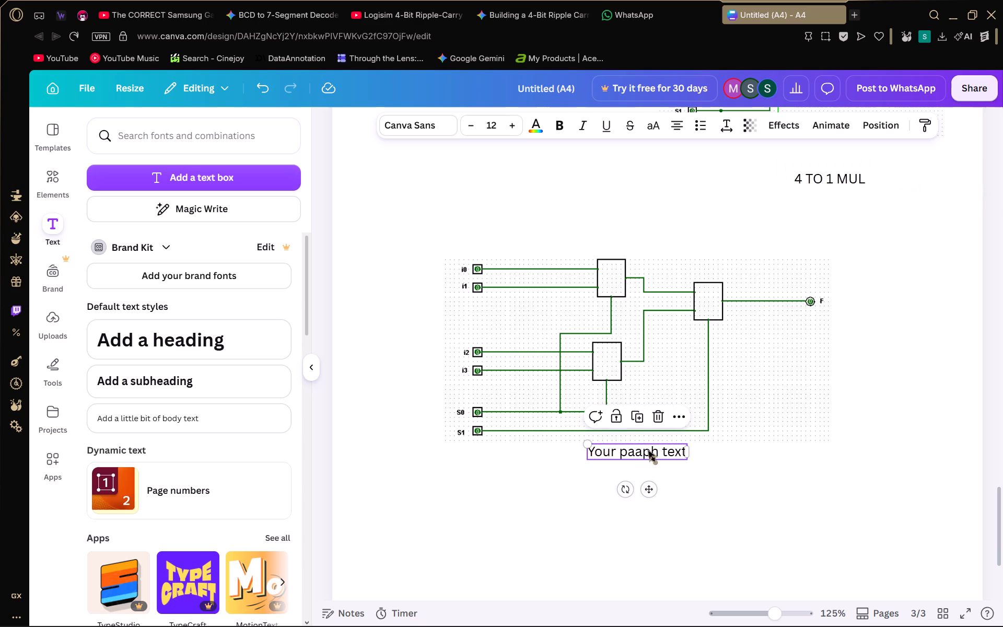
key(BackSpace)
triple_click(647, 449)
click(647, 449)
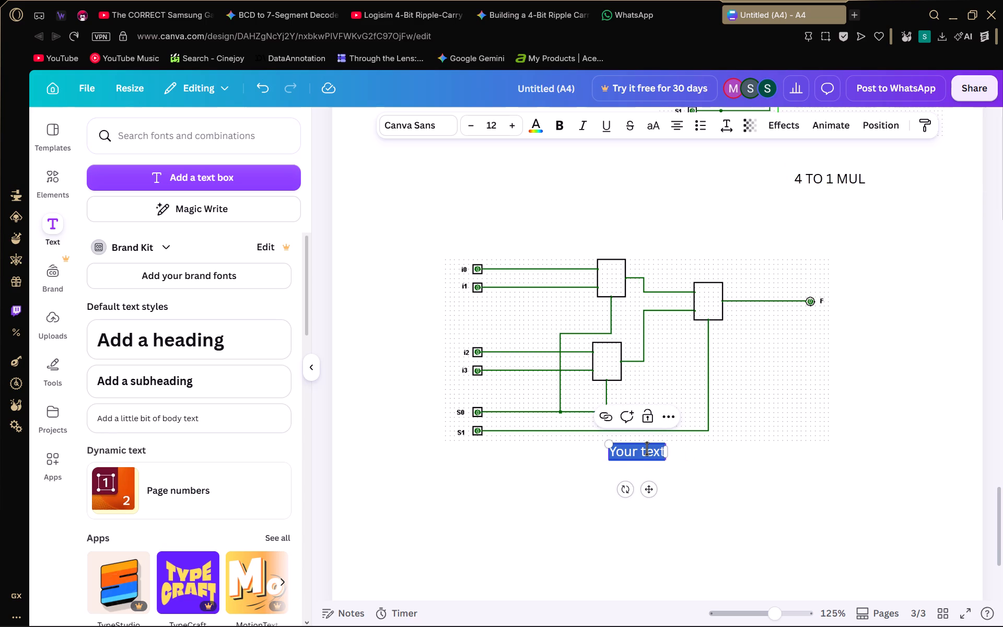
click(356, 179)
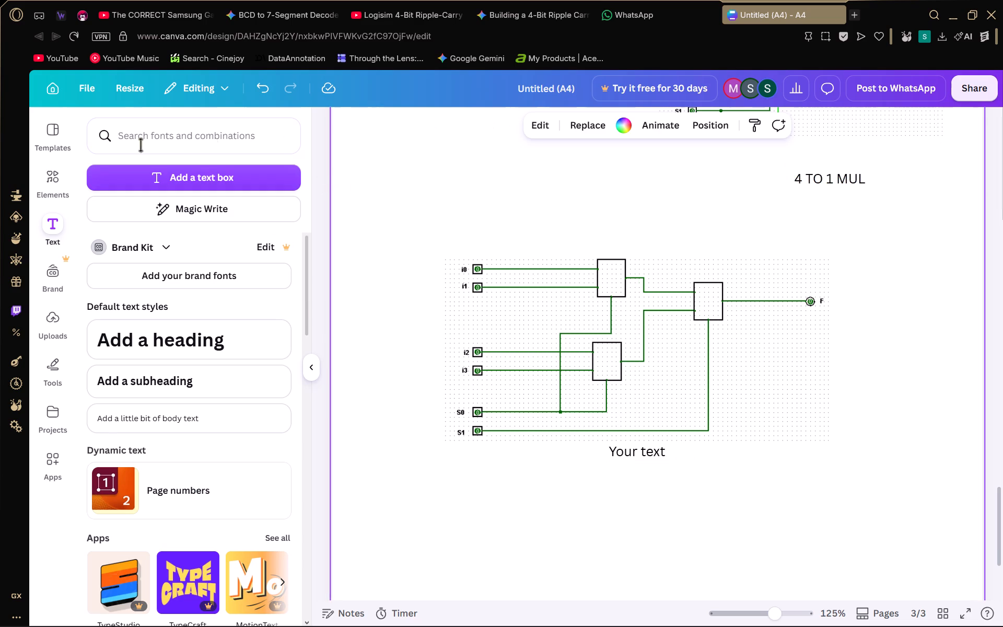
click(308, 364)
Move the "2 to 1 MULX" caption off its circuit to just beneath the two-input multiplexer diagram on page 3.
scroll(756, 479, up, 2)
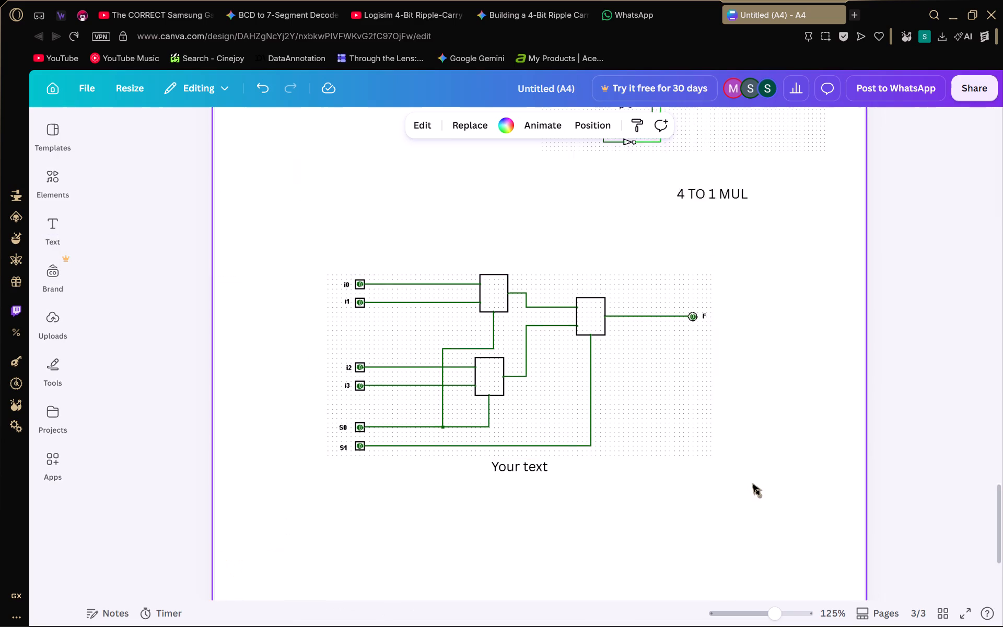
scroll(751, 483, up, 2)
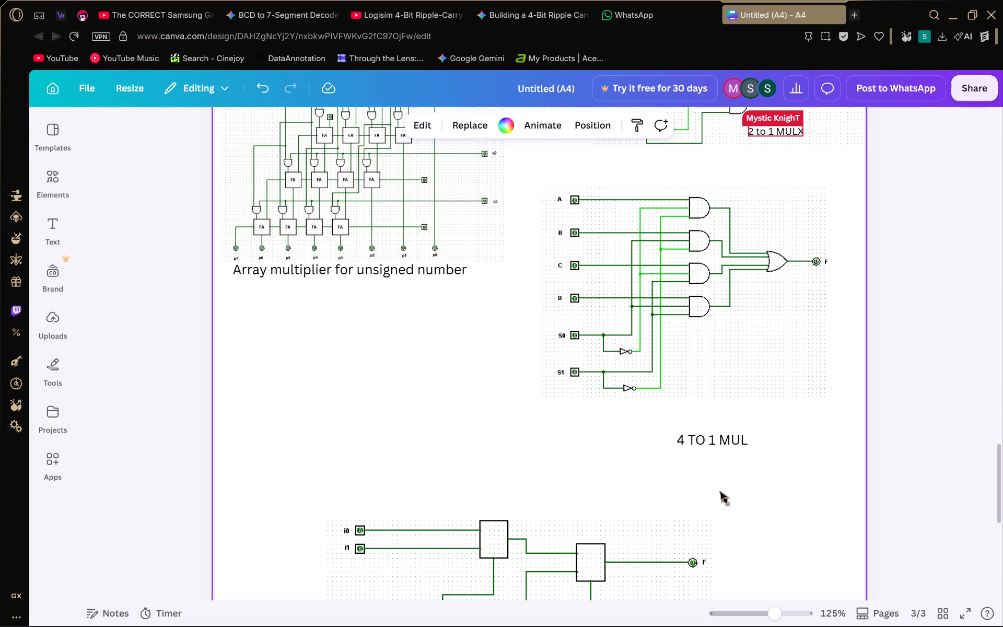
scroll(779, 400, up, 4)
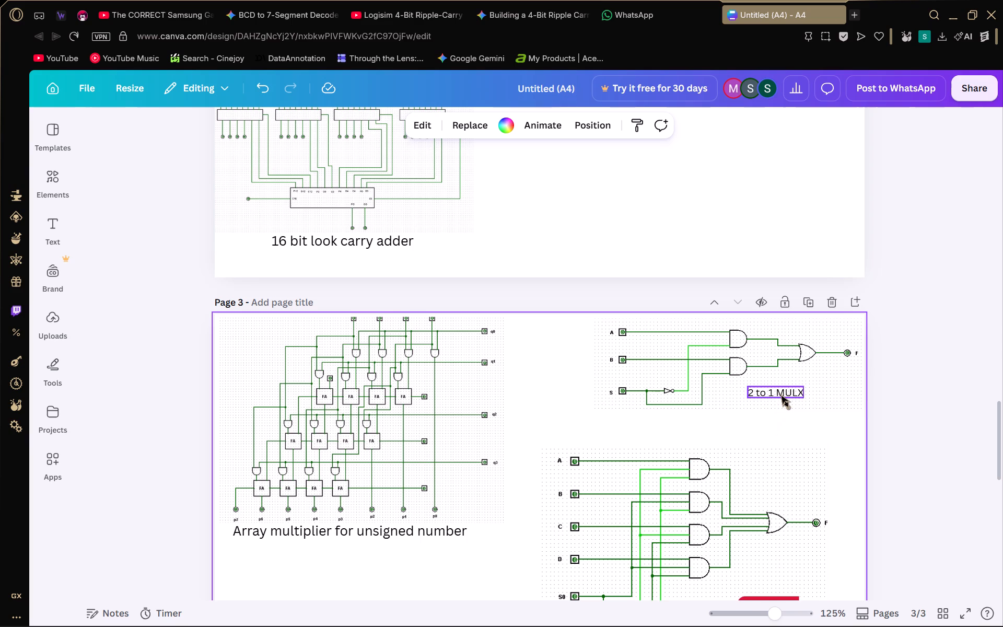
drag(781, 395, 728, 416)
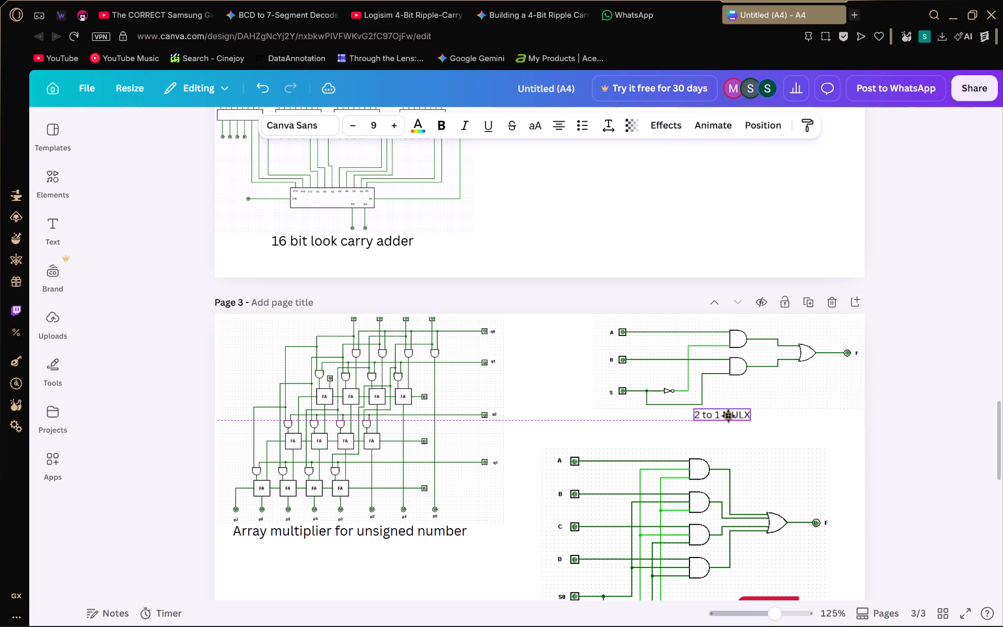
drag(728, 416, 731, 419)
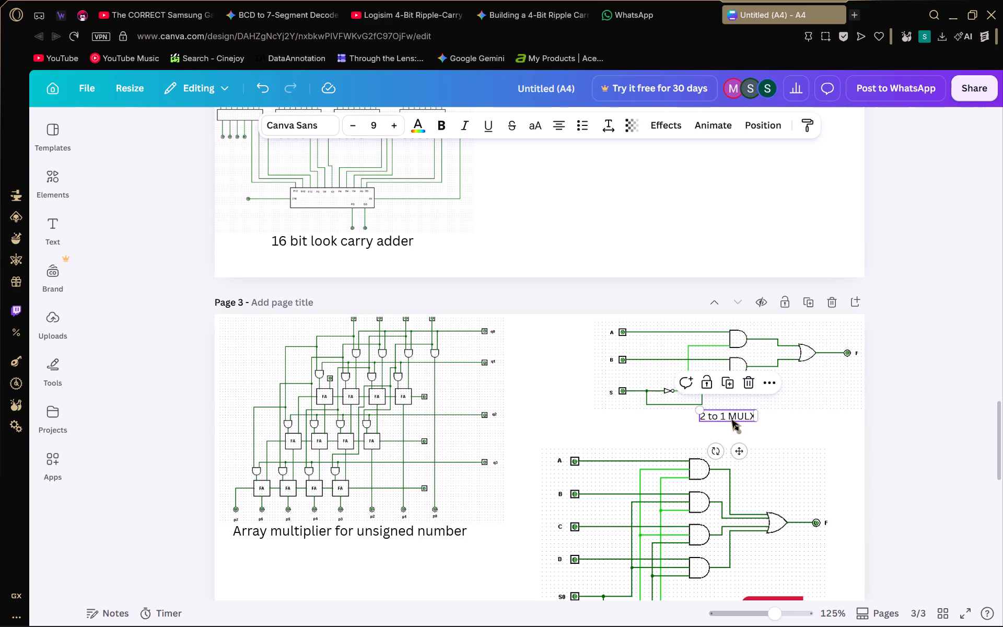
click(912, 435)
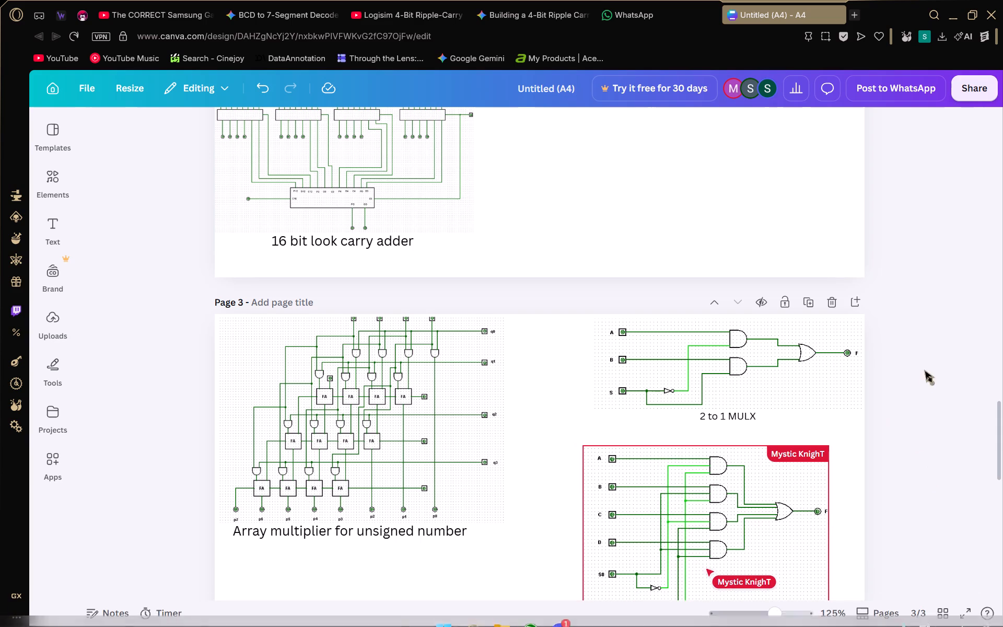
Move the "Your text" caption up to just beneath the repositioned diagram with inputs i0 to i3 on page 3.
scroll(915, 373, down, 3)
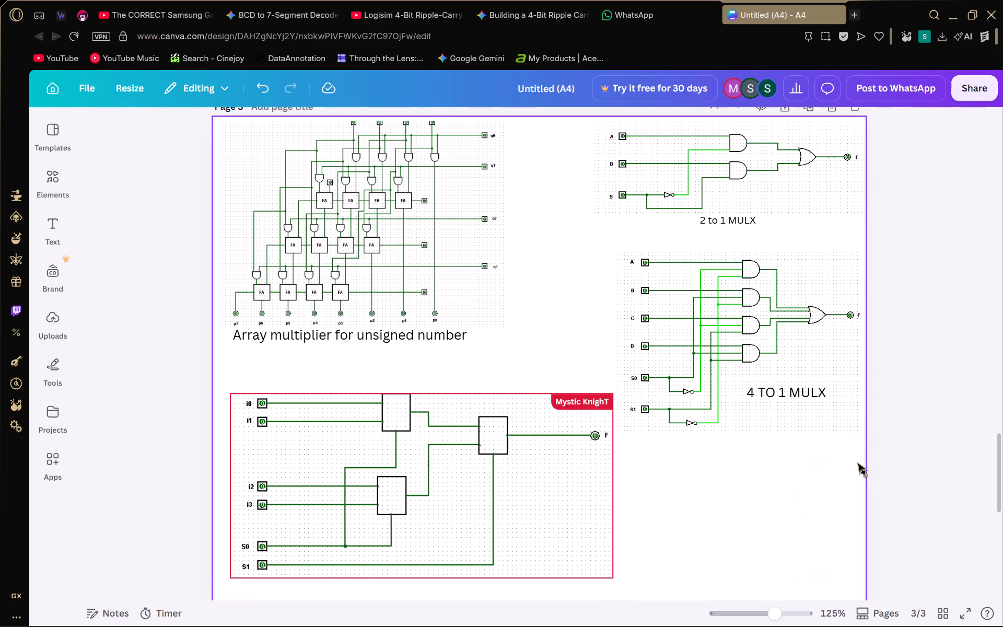
scroll(905, 424, down, 2)
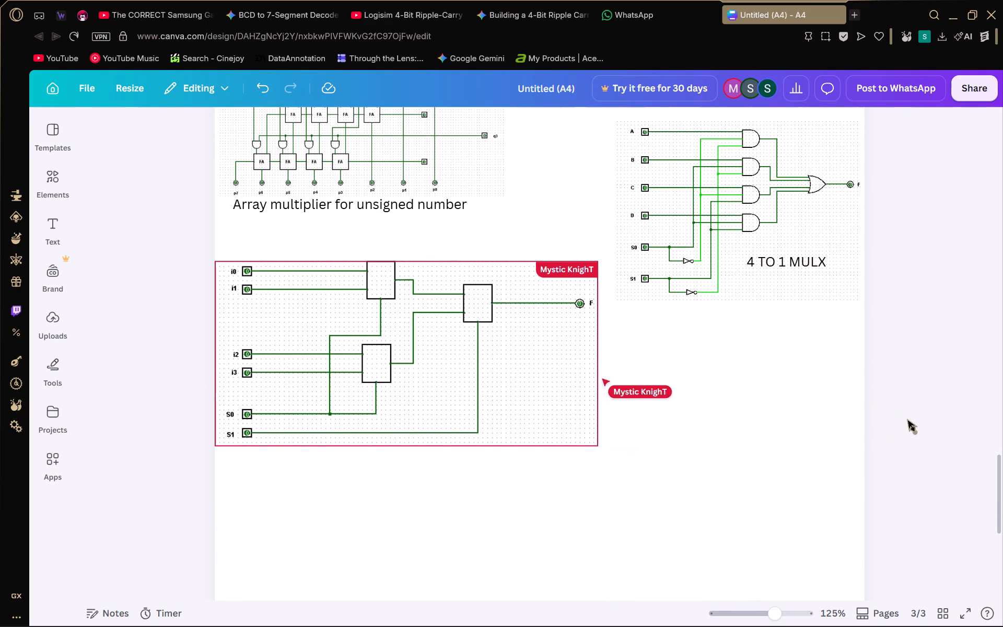
scroll(910, 413, down, 3)
drag(537, 451, 511, 440)
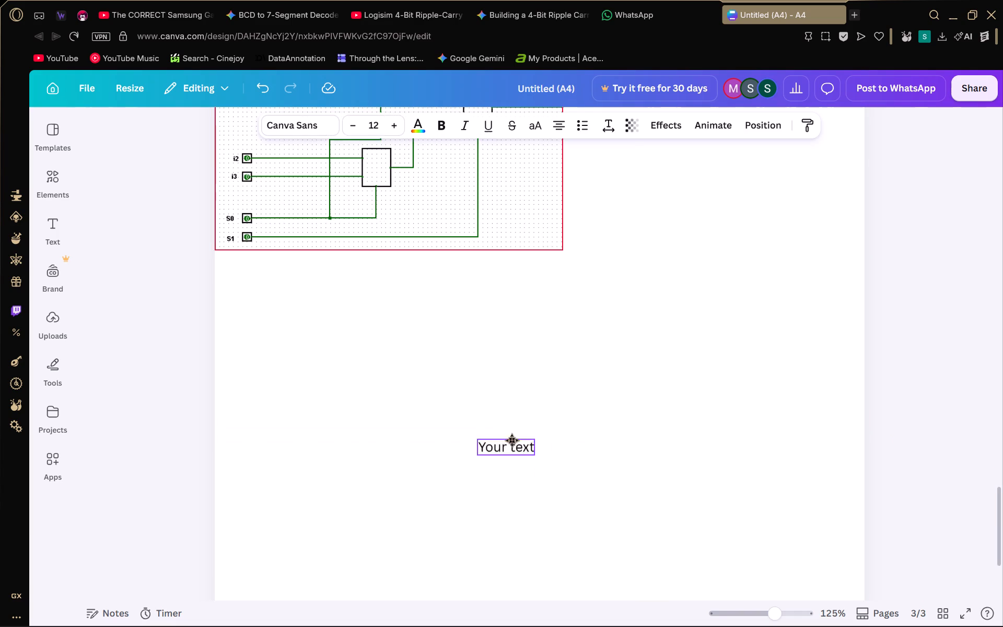
drag(511, 440, 393, 256)
click(904, 305)
scroll(860, 398, up, 4)
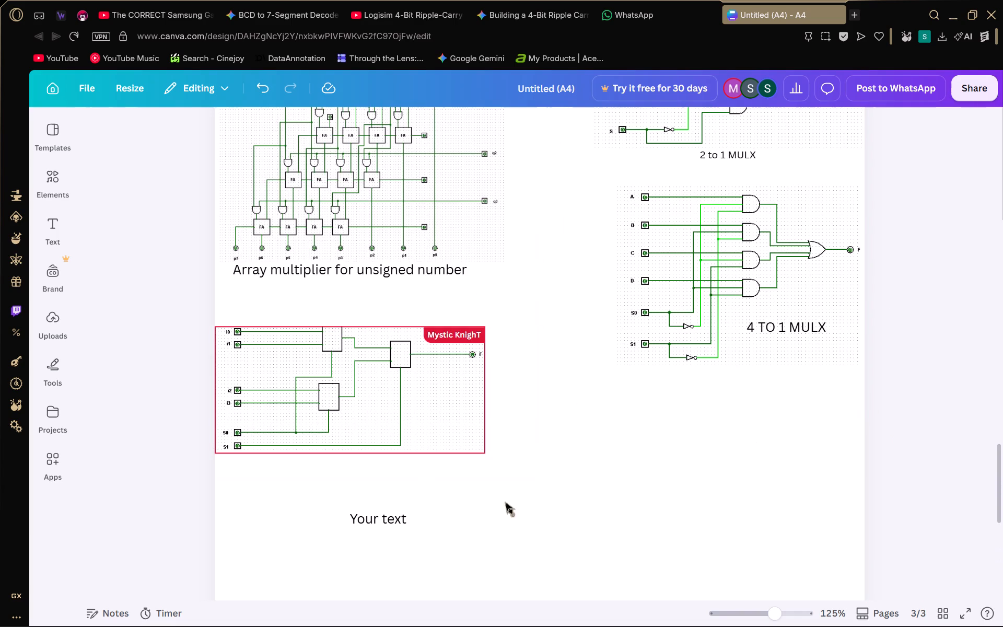
drag(376, 522, 329, 466)
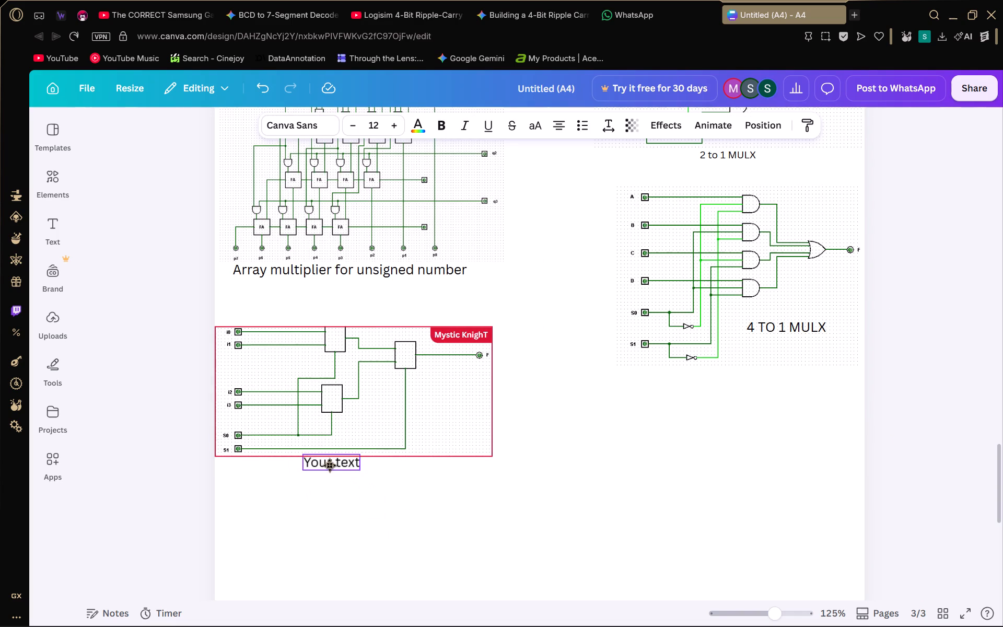
drag(329, 466, 334, 467)
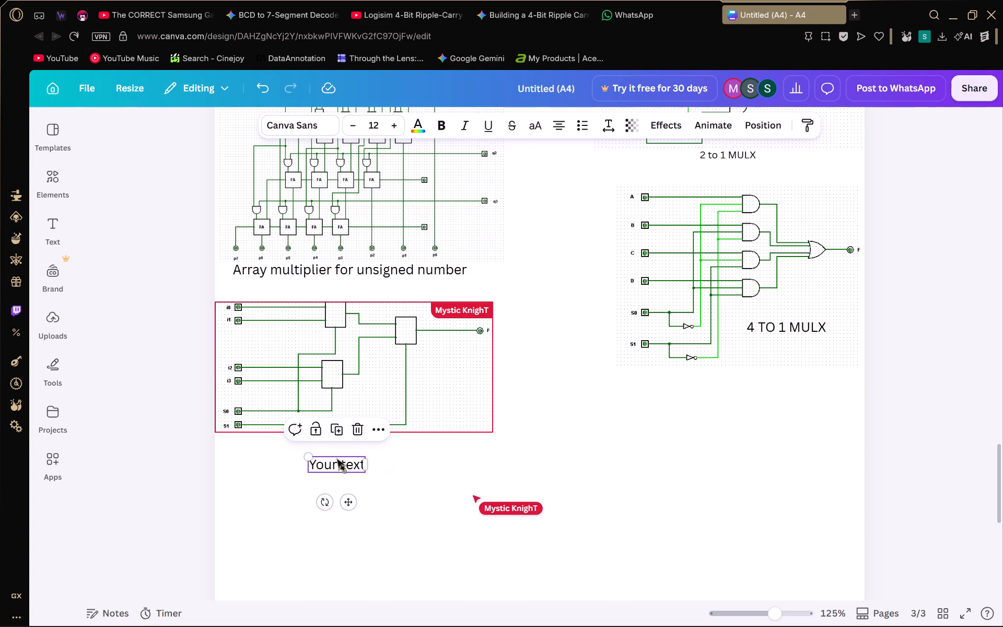
drag(333, 466, 345, 443)
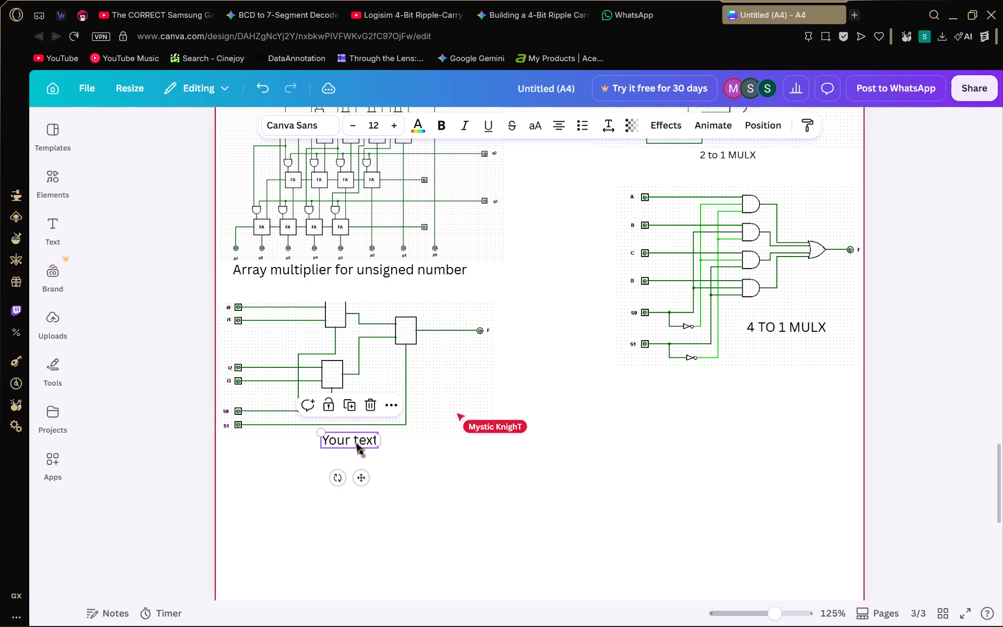
Replace the "Your text" caption with "4-to-1 using 2-to-1 multiplexer".
click(359, 441)
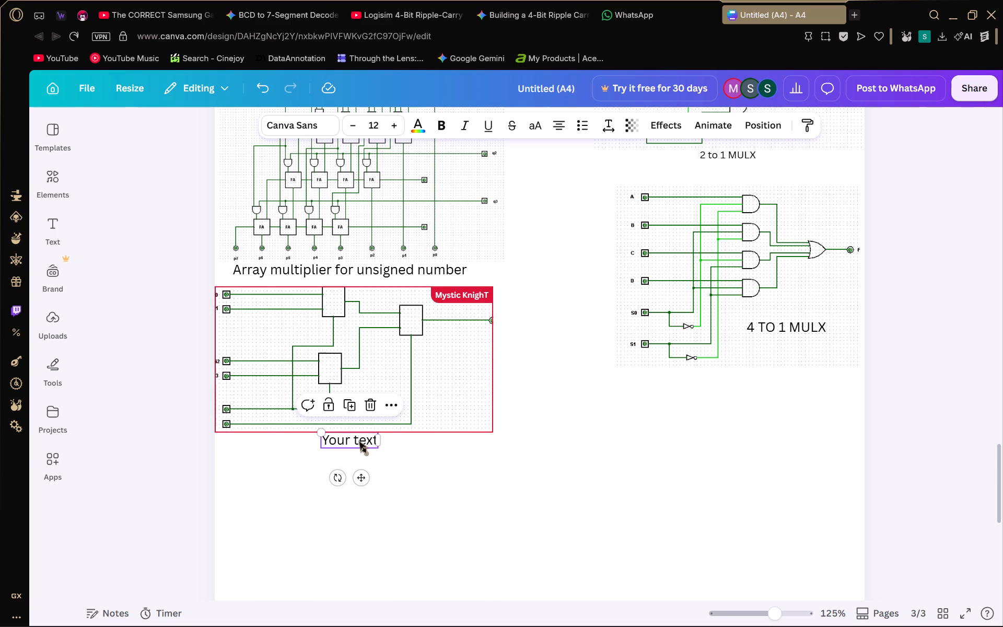
triple_click(359, 441)
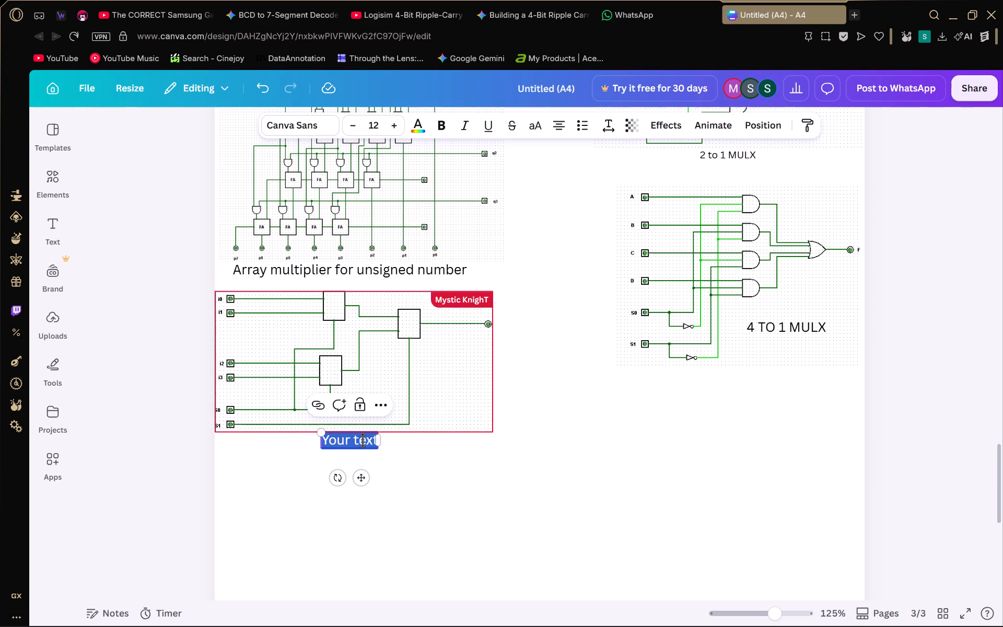
key(4)
text(-to)
text(-1)
key(space)
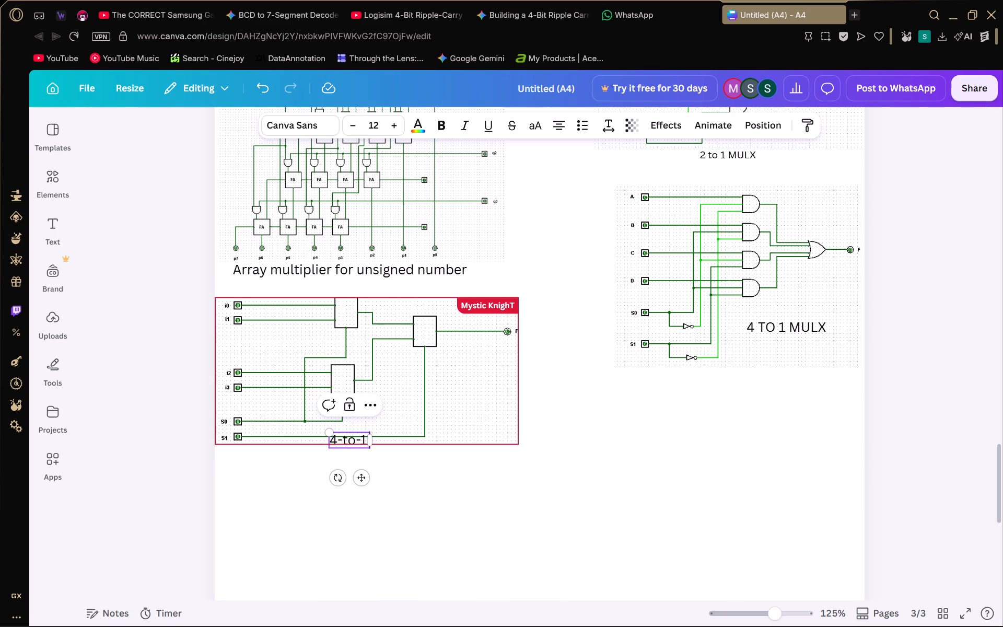
text(using)
key(space)
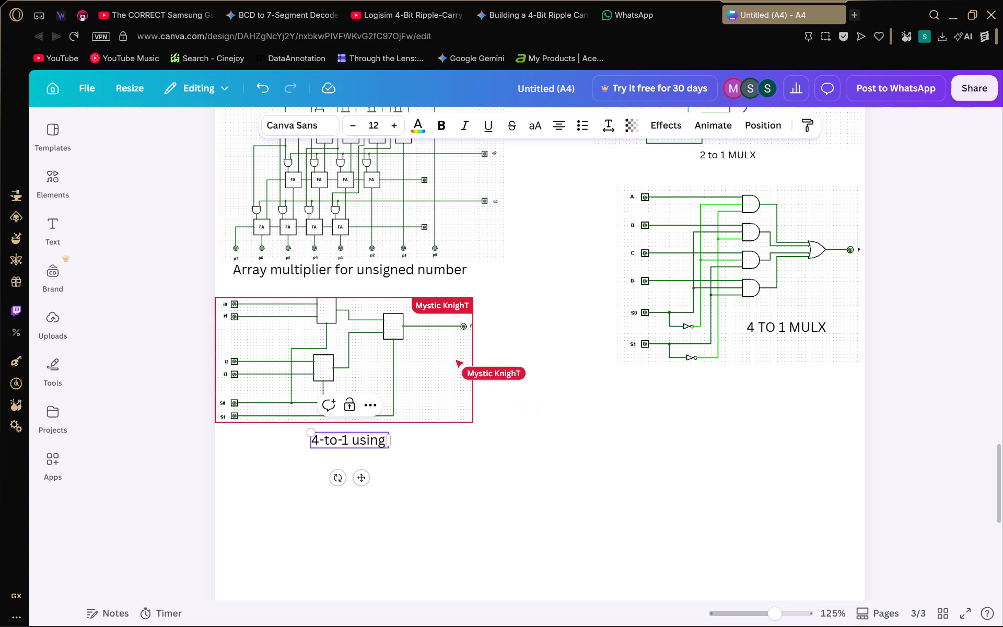
text(2-t-)
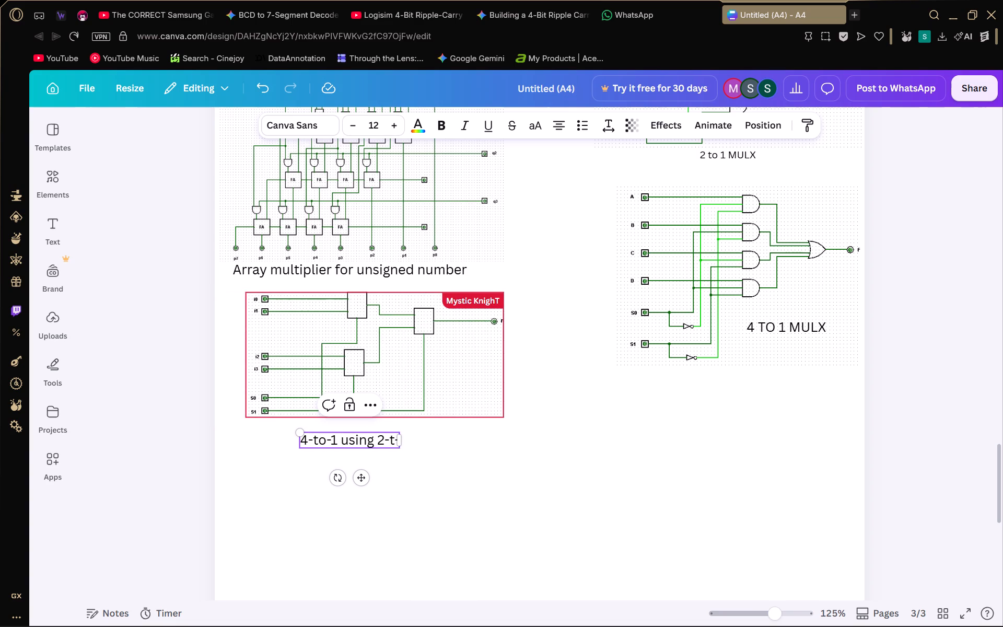
key(minus)
key(BackSpace)
key(BackSpace)
text(o-)
text(1 multiplexer)
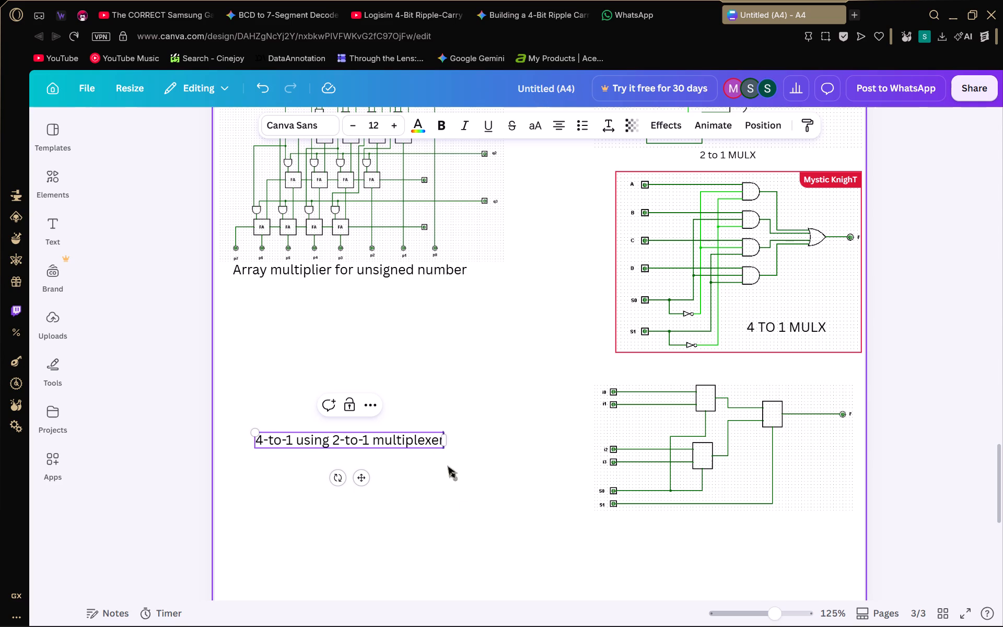
Shorten the word "multiplexer" in the new caption so it reads "4-to-1 using 2-to-1 mulx".
key(BackSpace)
key(BackSpace)
key(BackSpace)
key(BackSpace)
key(BackSpace)
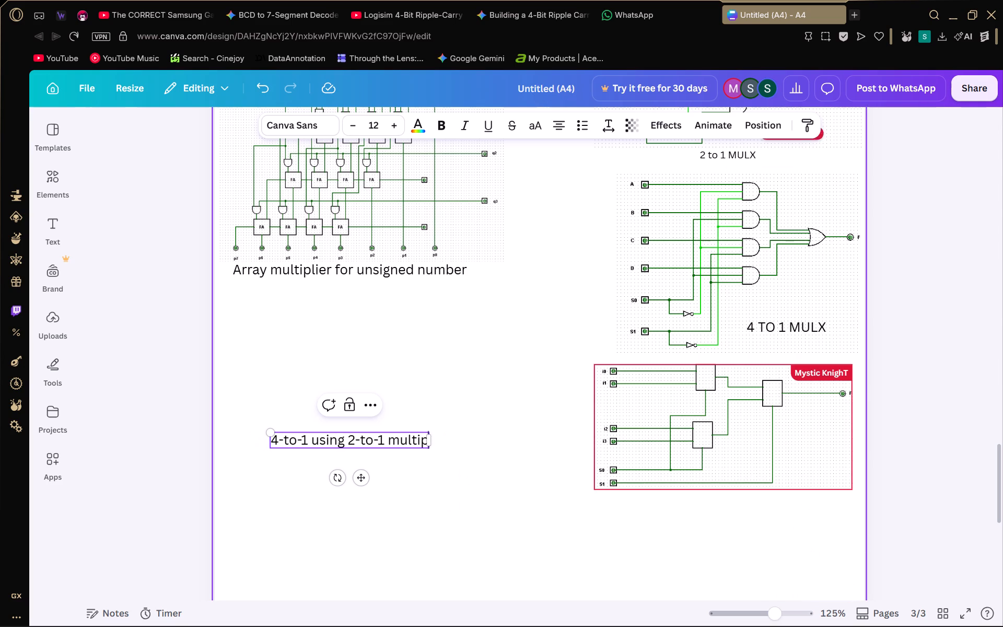
key(BackSpace)
key(BackSpace)
key(BackSpace)
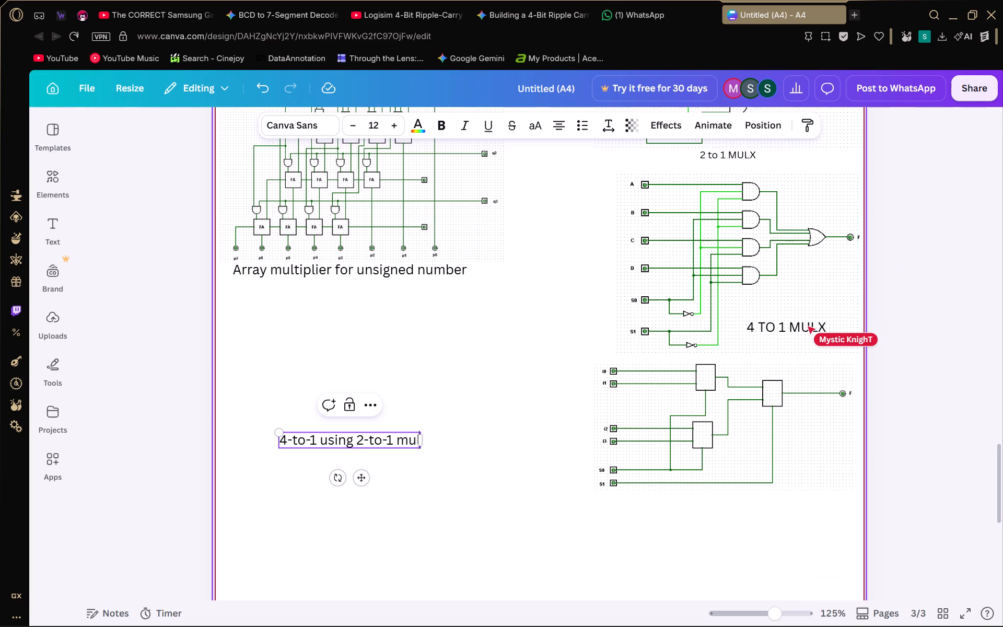
key(x)
click(252, 502)
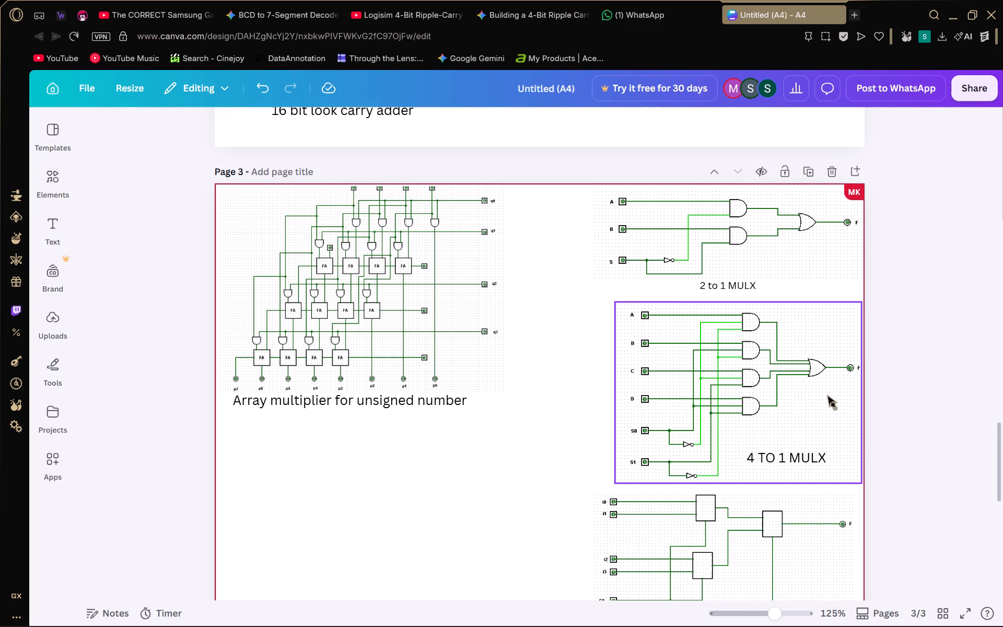
scroll(815, 472, down, 3)
scroll(816, 468, up, 2)
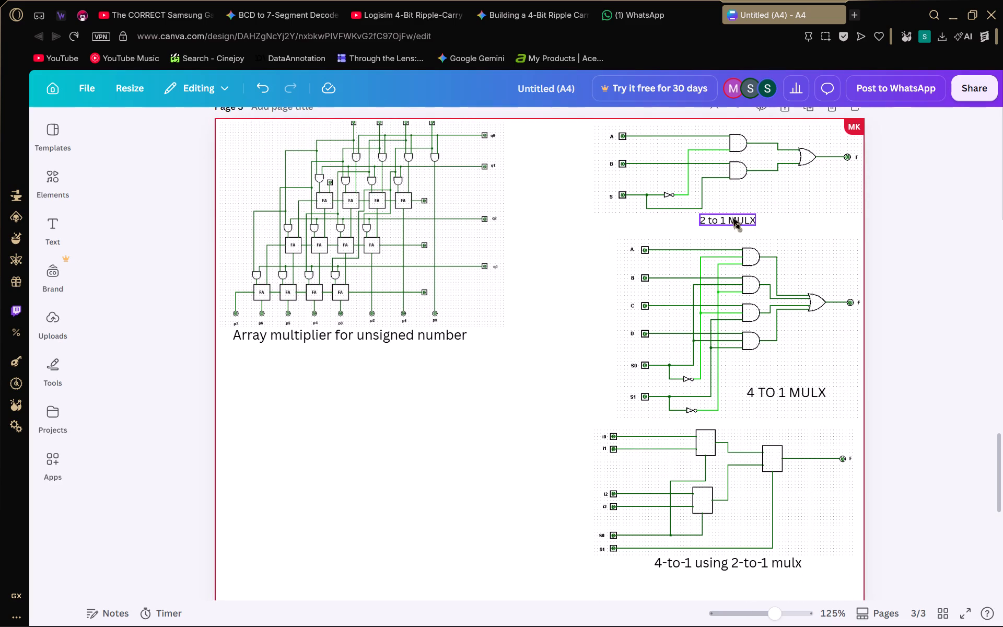
drag(732, 220, 784, 194)
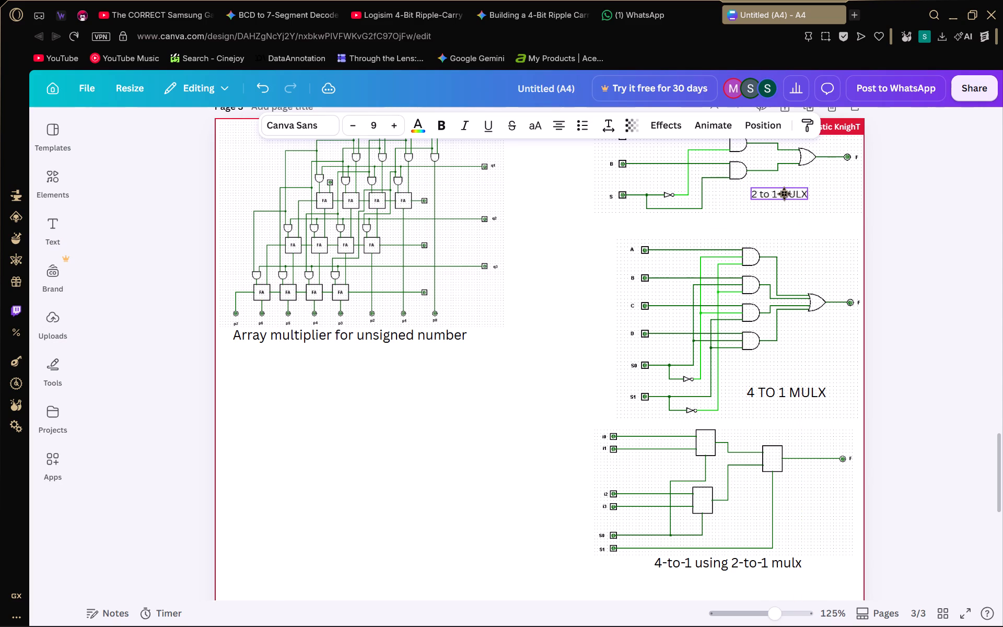
drag(784, 194, 783, 193)
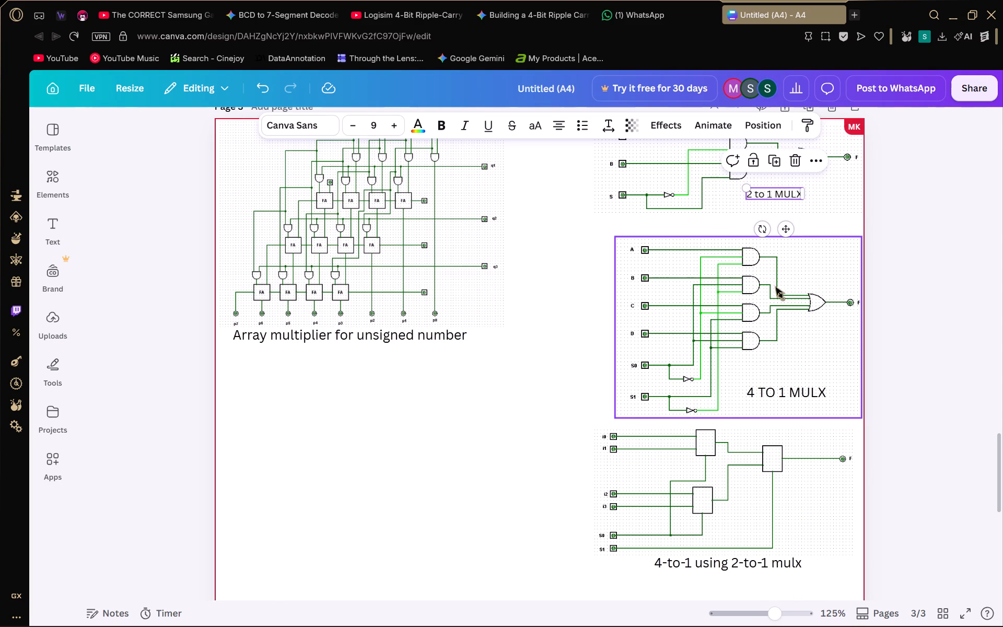
click(920, 326)
Review the placement of the three multiplexer diagrams and their captions on page 3.
scroll(913, 414, down, 2)
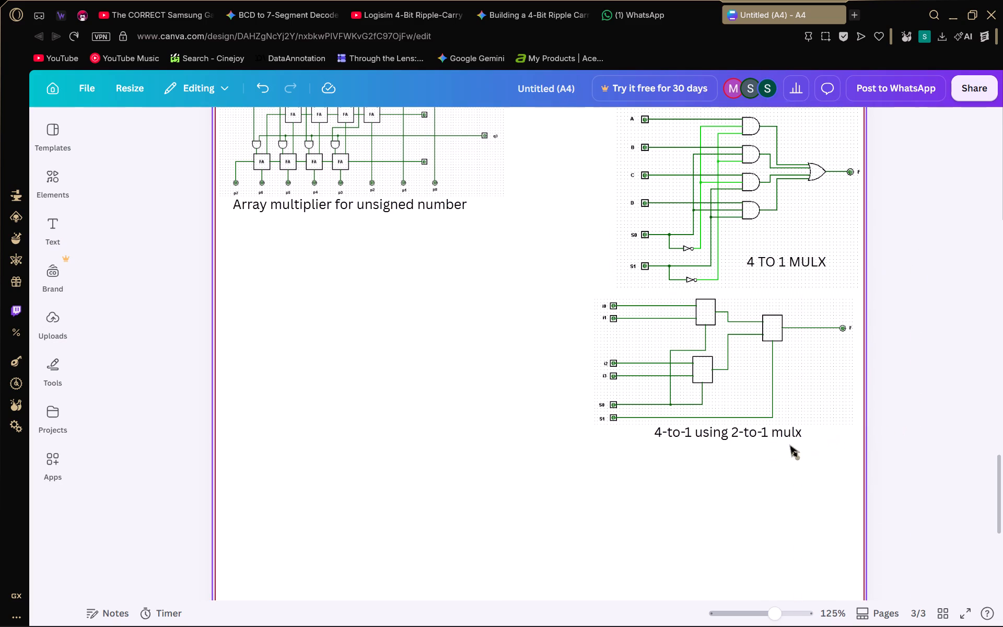
scroll(873, 521, up, 3)
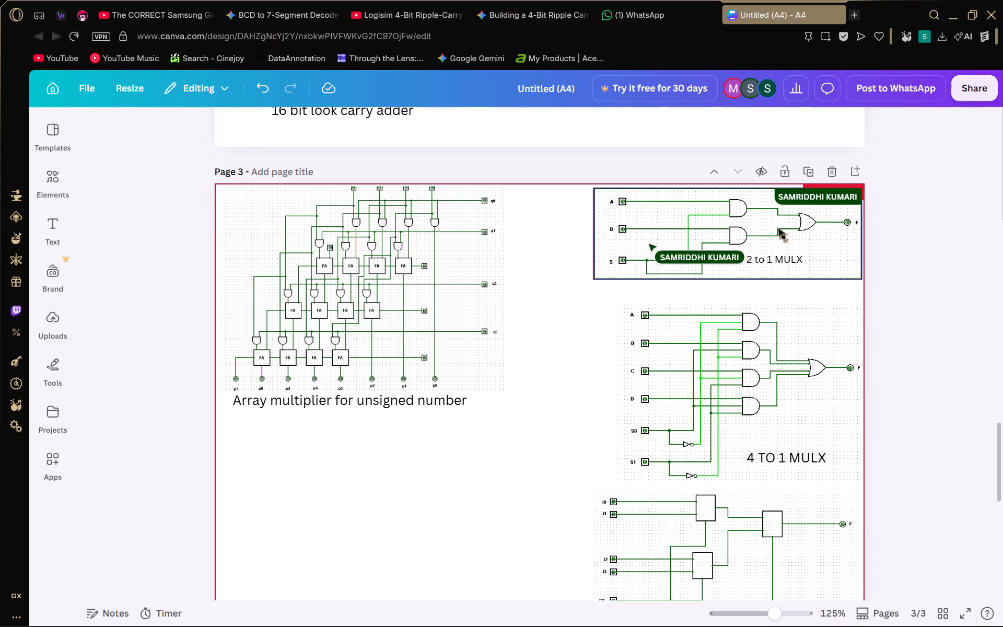
scroll(778, 228, down, 2)
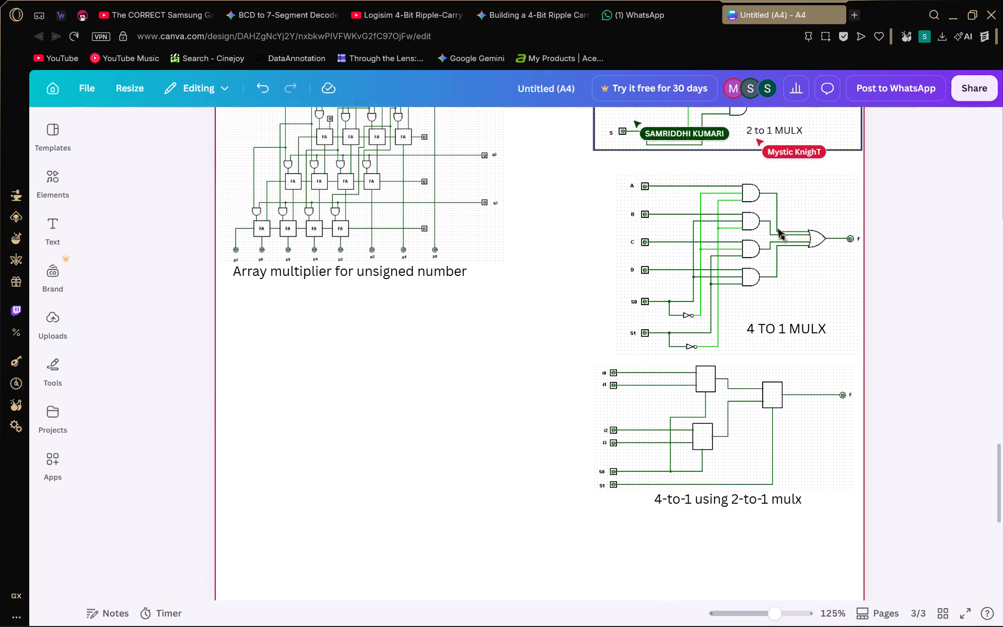
scroll(761, 206, up, 2)
scroll(741, 303, down, 1)
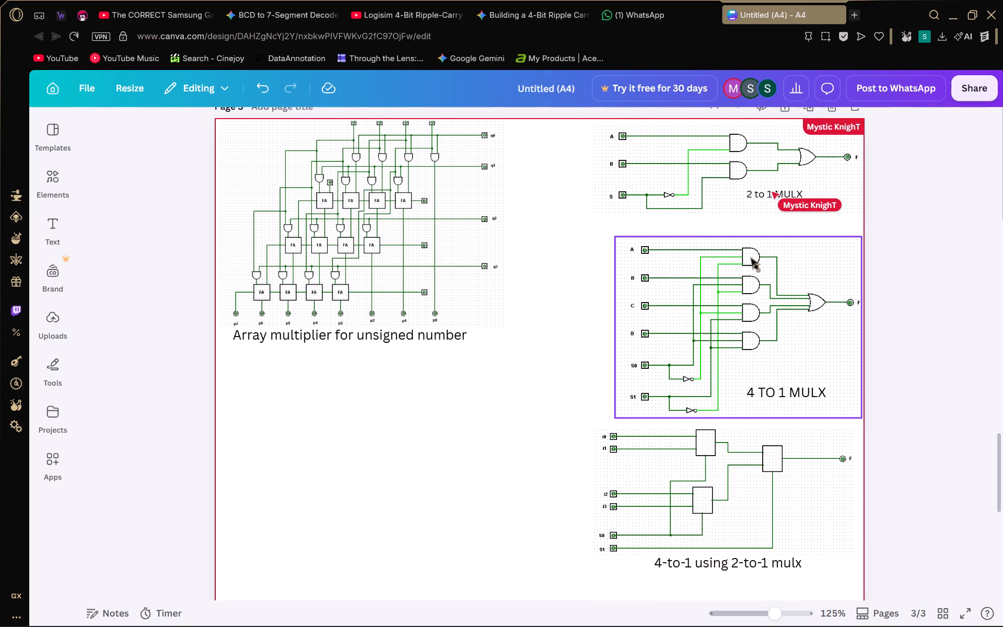
click(753, 280)
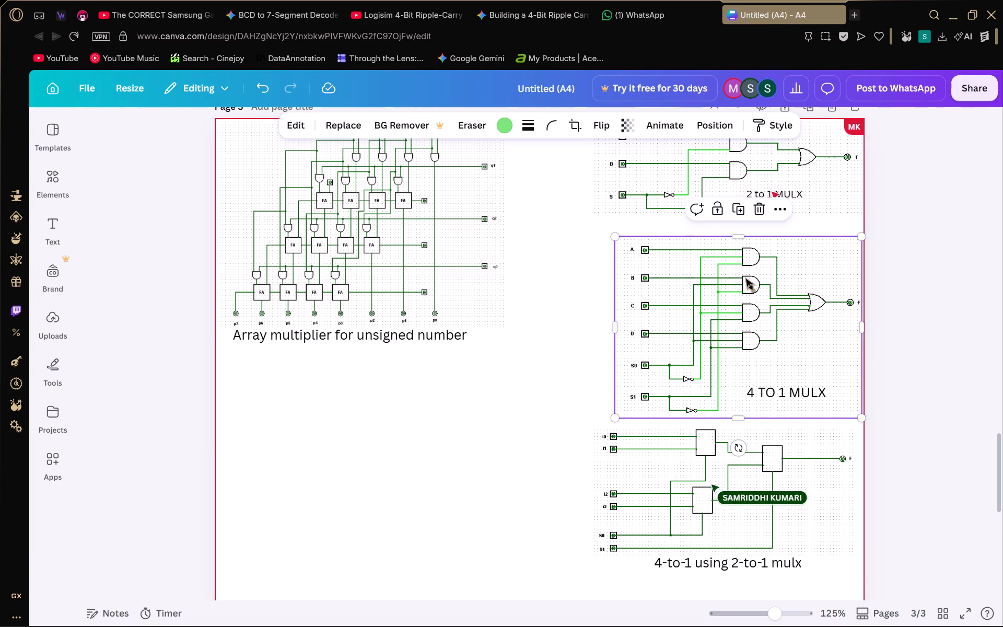
click(709, 445)
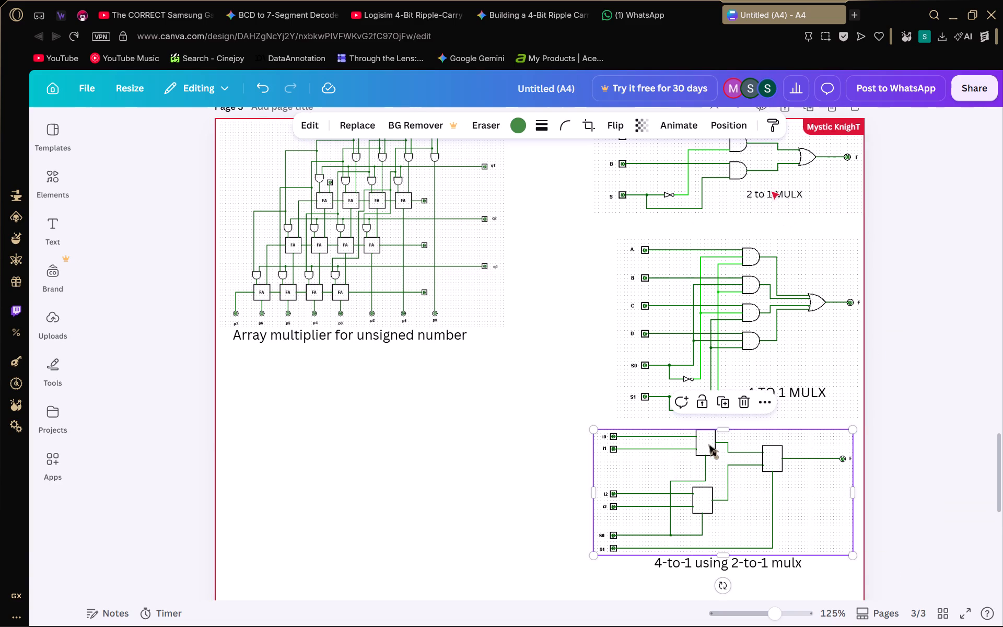
click(719, 336)
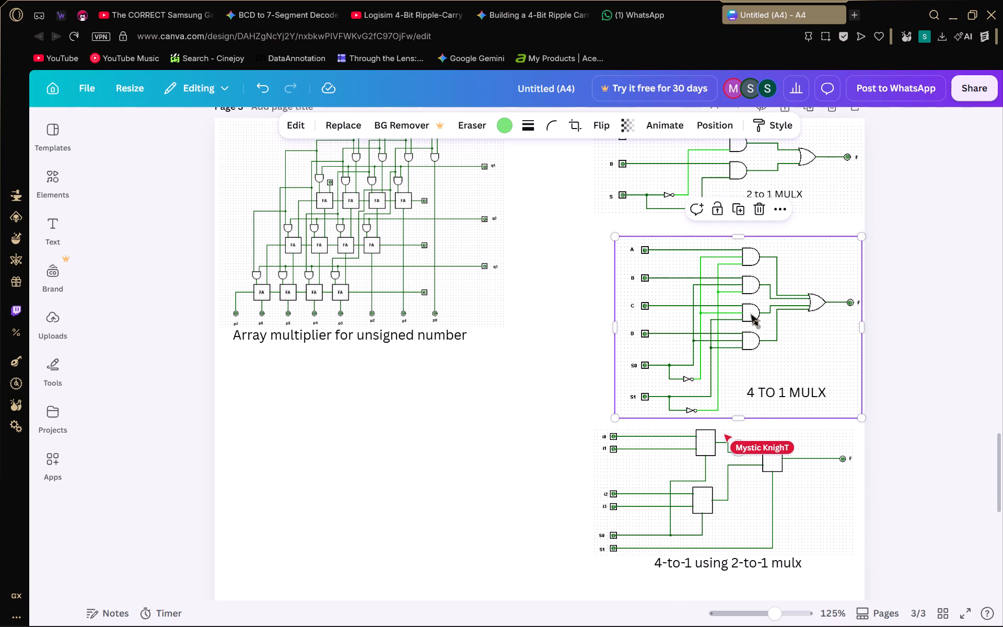
scroll(752, 323, up, 1)
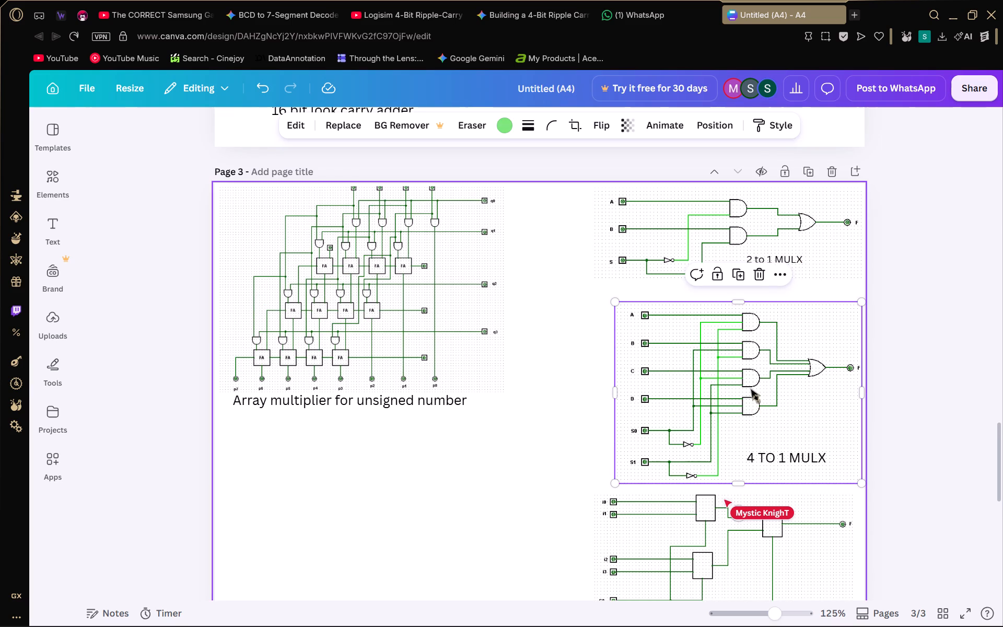
scroll(750, 417, down, 1)
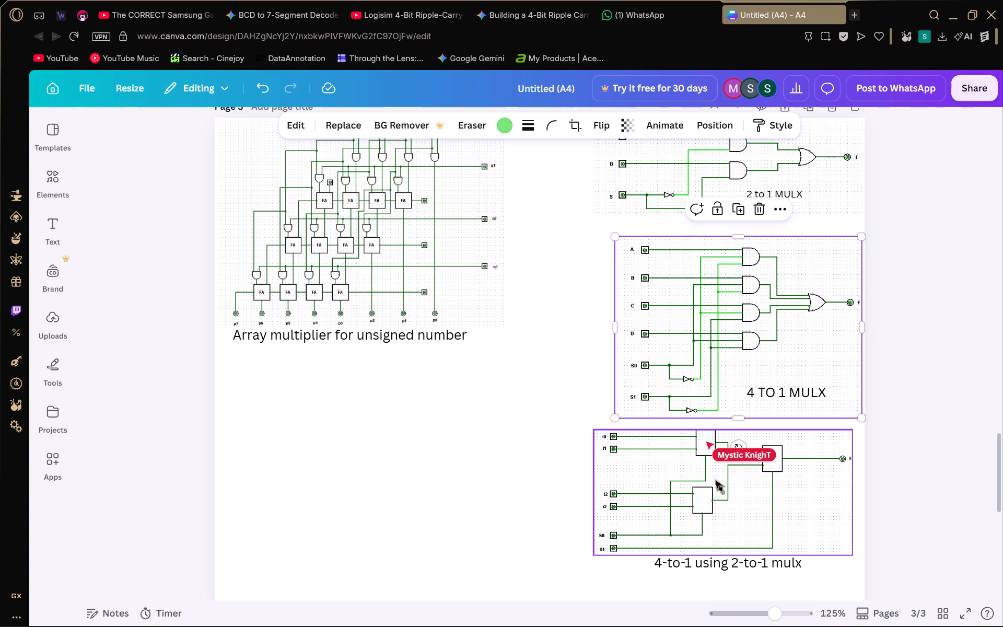
click(713, 445)
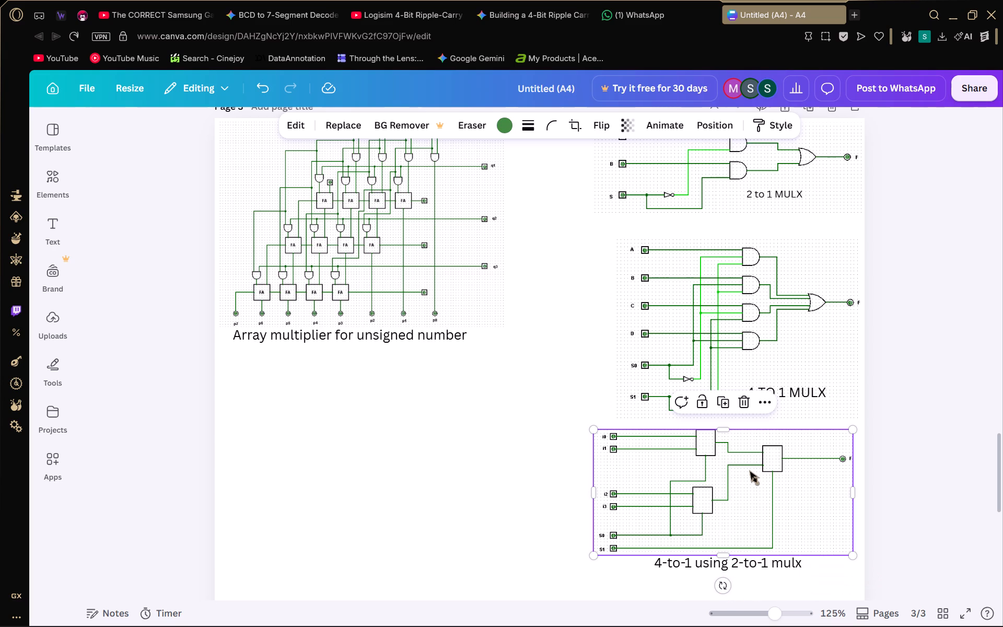
click(915, 369)
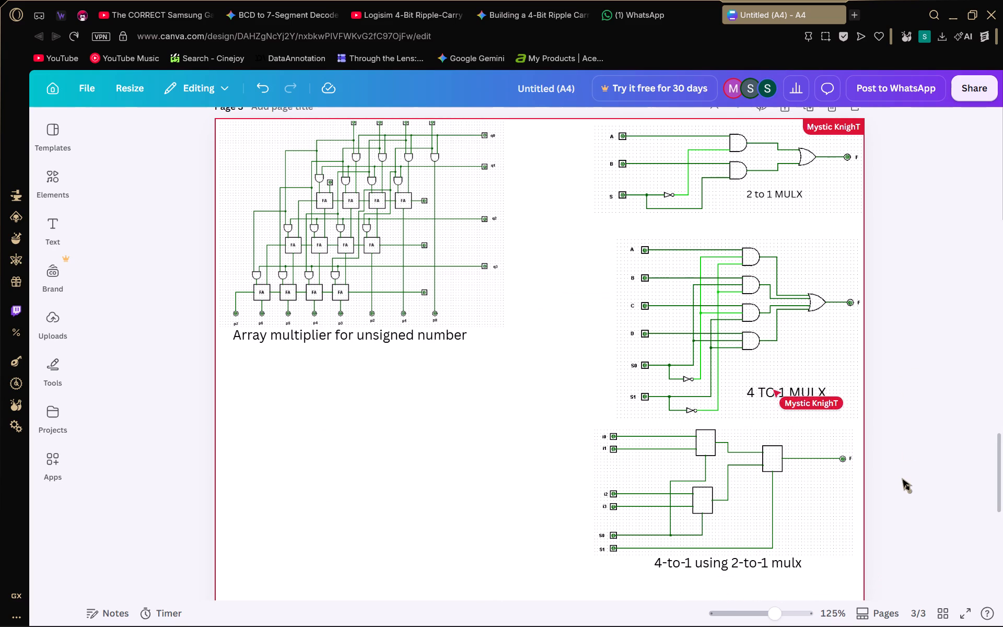
Change the word "mulx" to "MULX" in the caption beneath the i0 to i3 diagram.
click(789, 561)
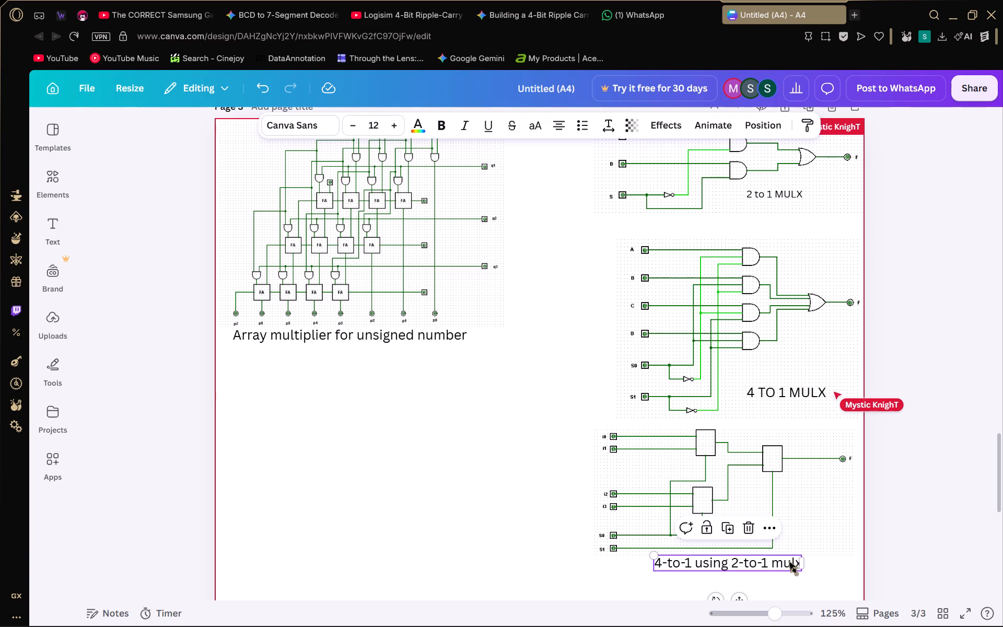
double_click(789, 561)
click(789, 561)
click(789, 561)
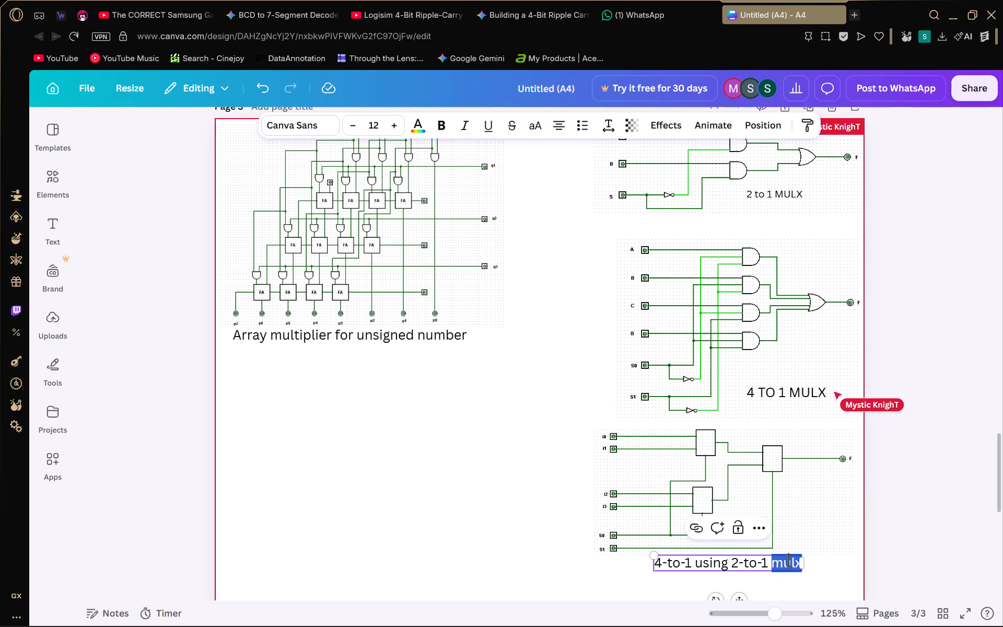
text(MULX)
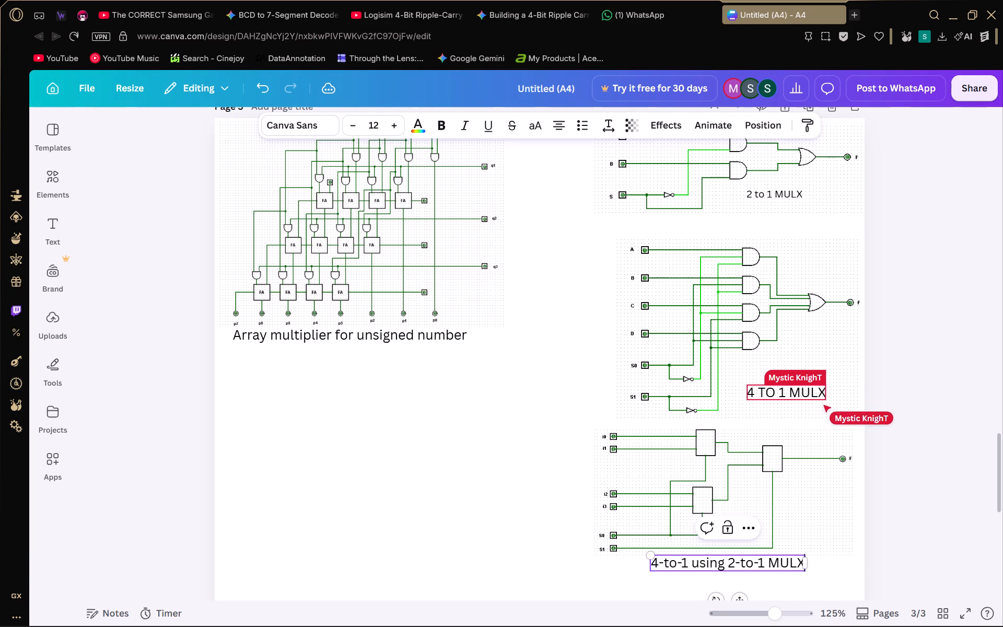
click(916, 464)
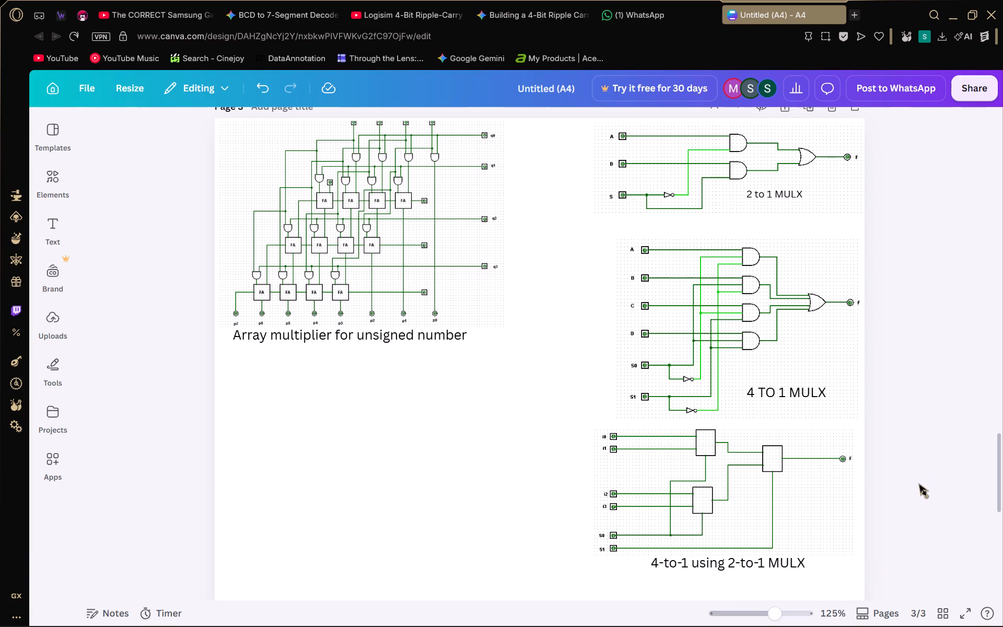
Shift the "4-to-1 using 2-to-1 MULX" caption slightly up and right so it sits closer beneath its diagram.
scroll(914, 434, down, 2)
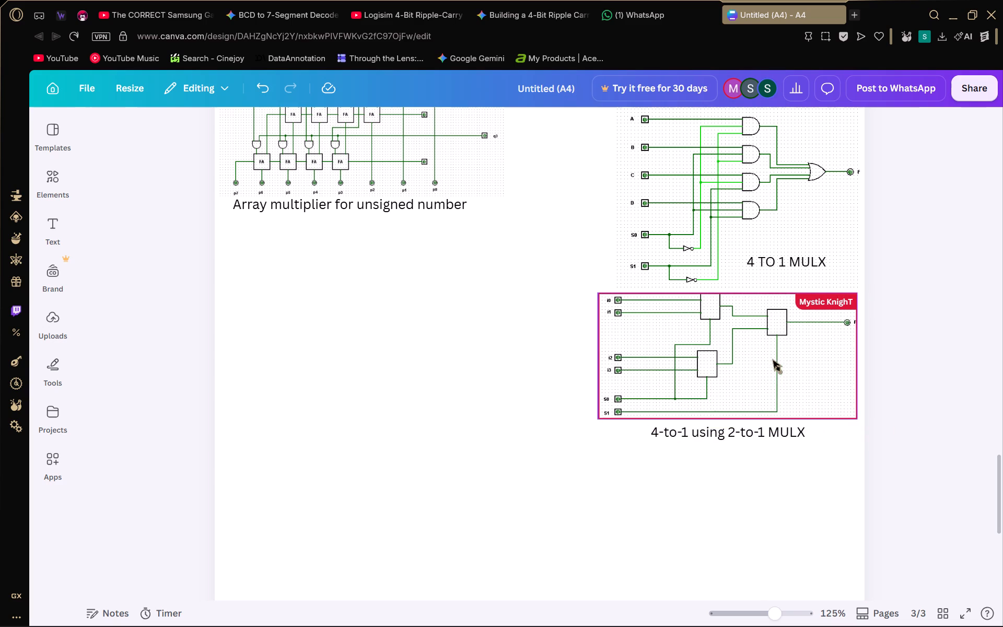
click(817, 223)
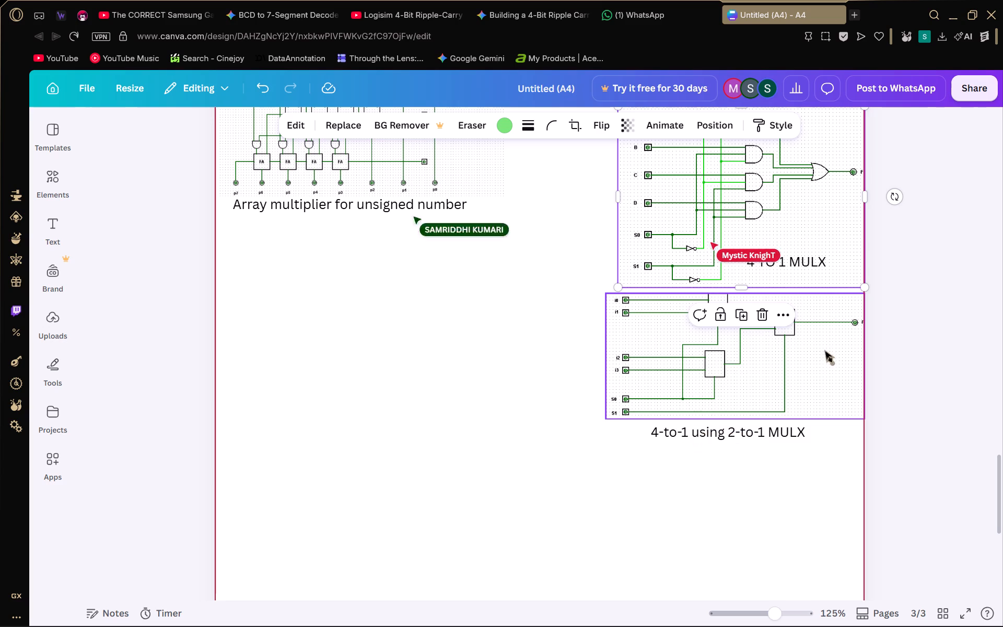
drag(781, 431, 790, 424)
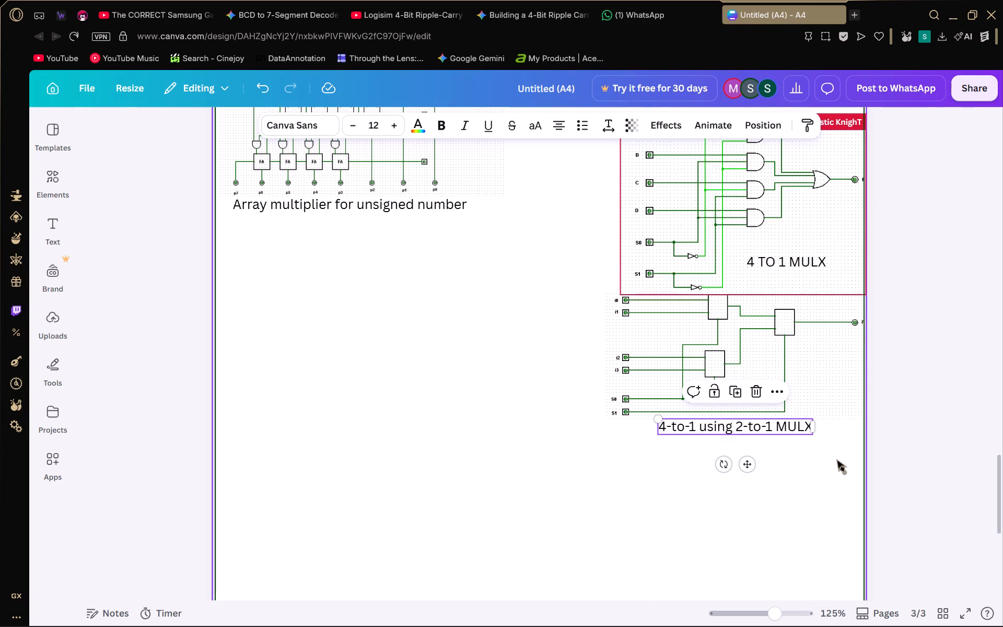
Move the 16-input multiplexer diagram to the page's left edge, just beneath the "Array multiplier for unsigned number" caption.
scroll(837, 459, up, 4)
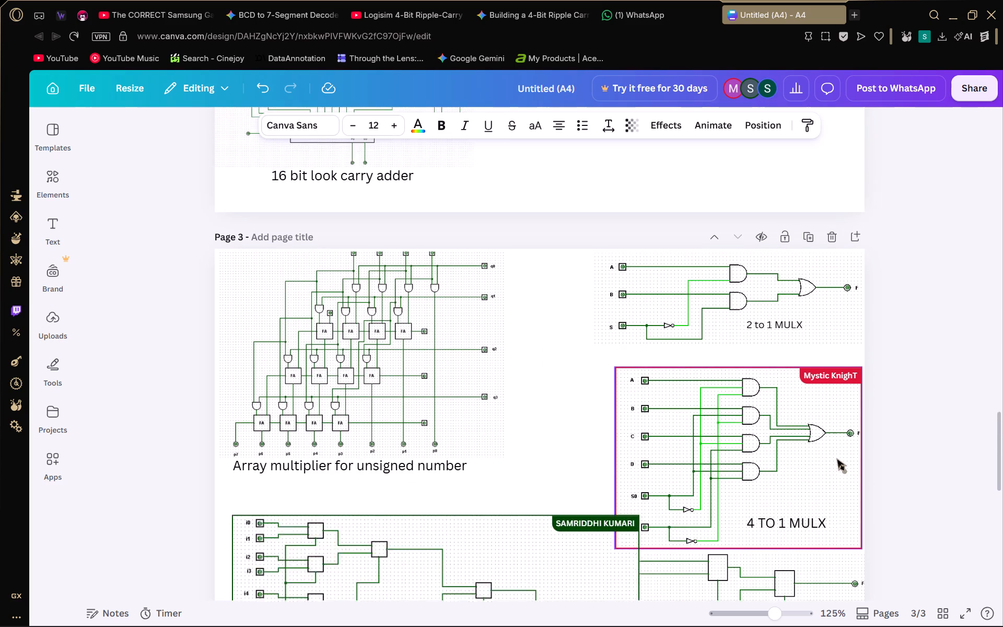
scroll(837, 459, down, 4)
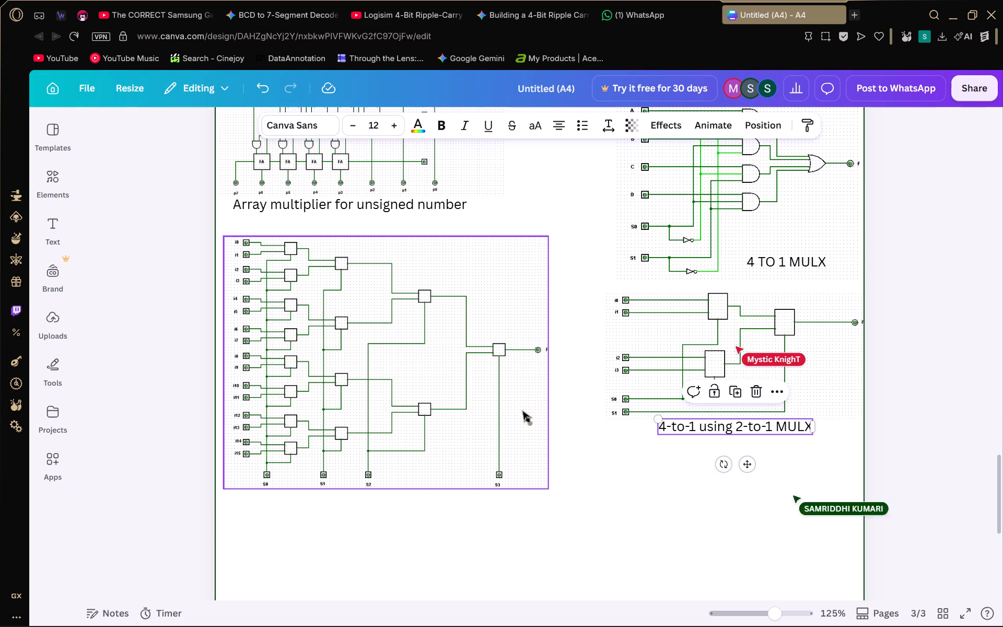
drag(423, 376, 414, 358)
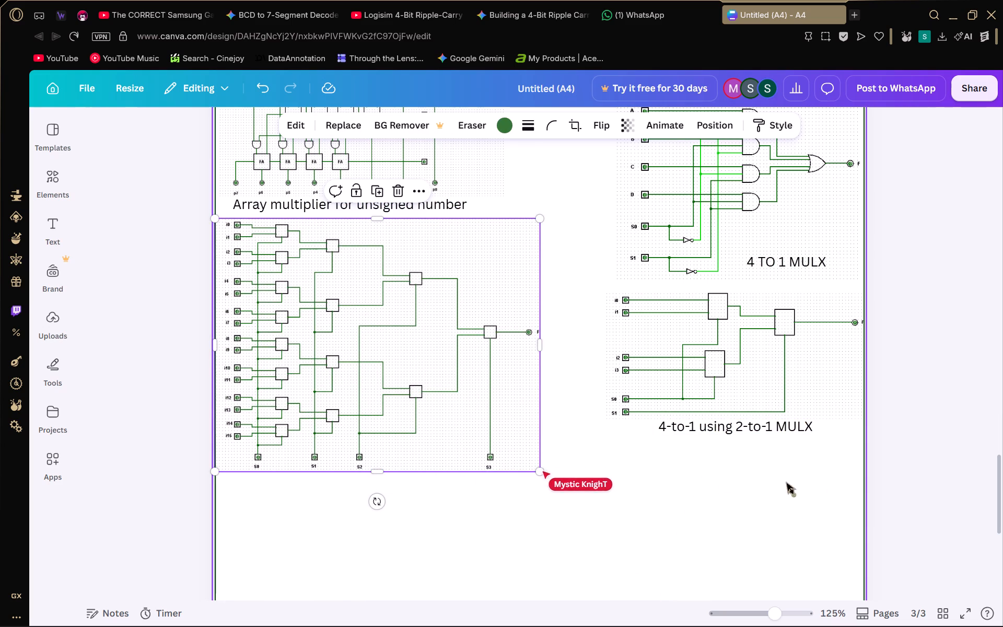
scroll(833, 515, down, 1)
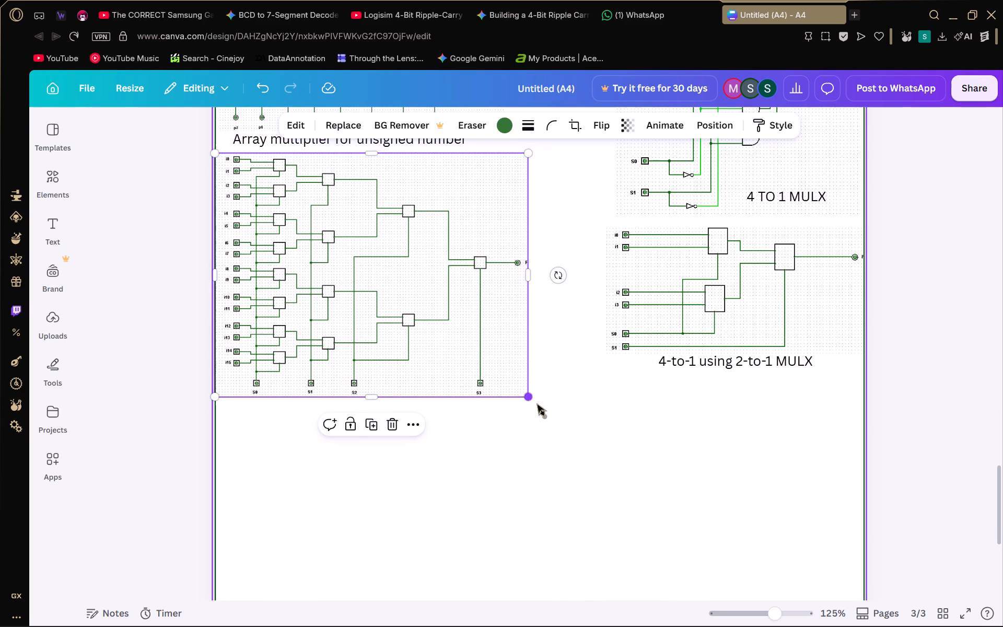
click(537, 404)
scroll(765, 482, up, 1)
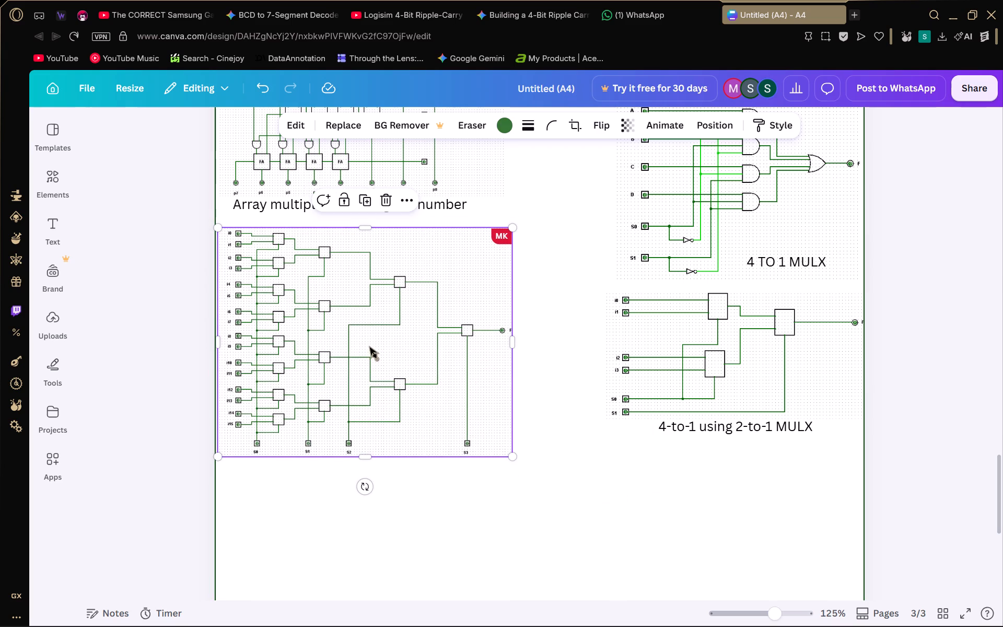
drag(371, 342, 372, 331)
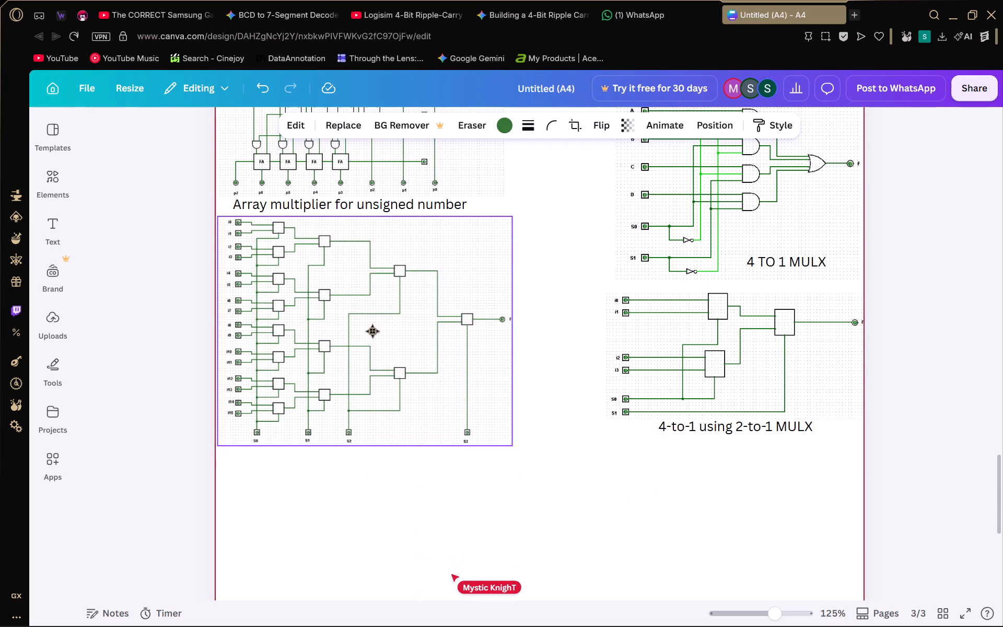
drag(372, 331, 368, 331)
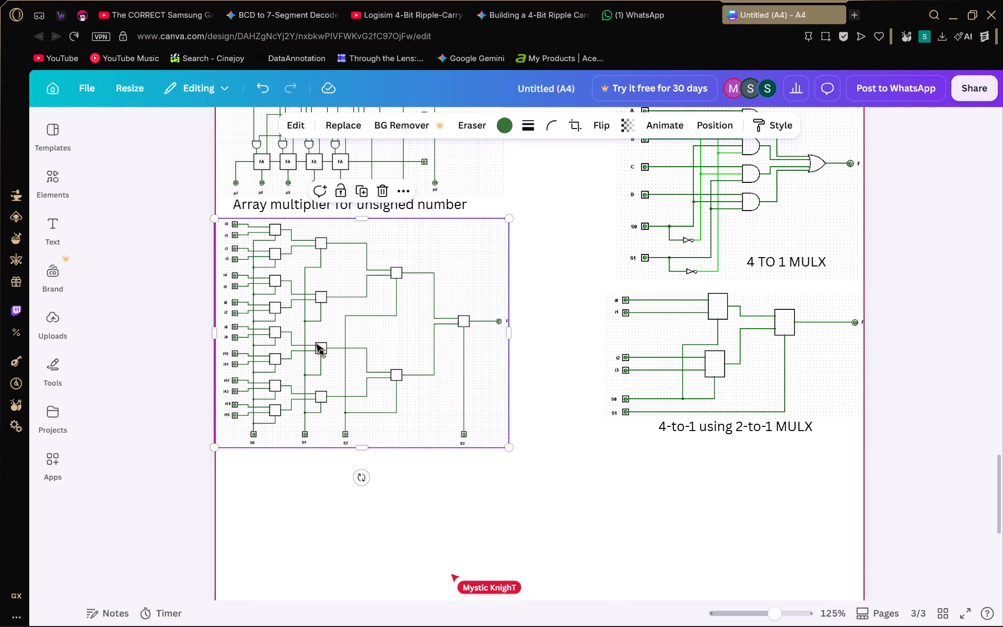
Shift the array multiplier diagram slightly left to line up with the left edge of page 3.
scroll(333, 331, up, 2)
drag(350, 255, 345, 256)
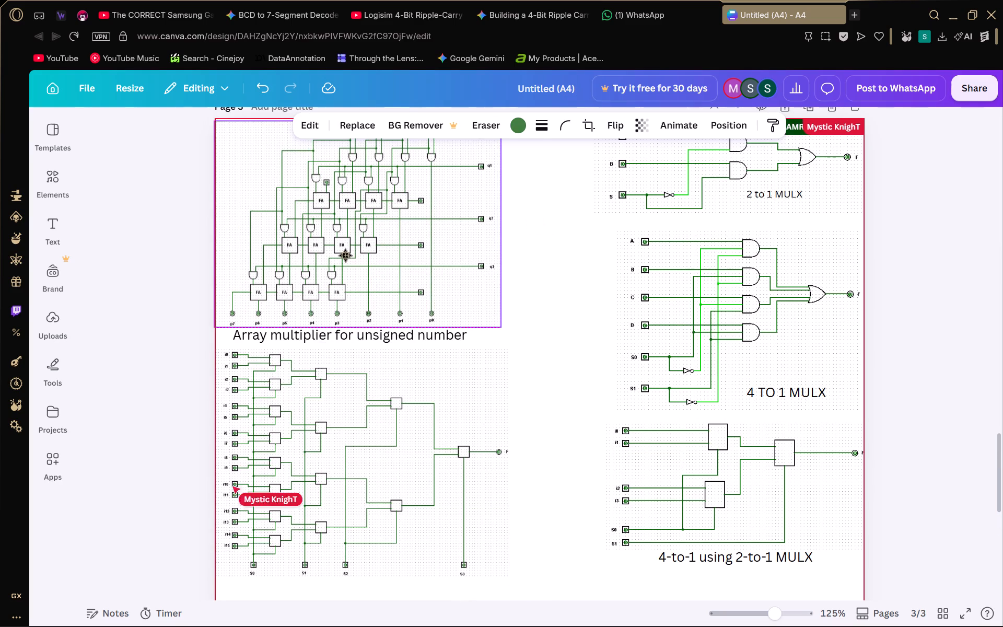
Nudge the array multiplier diagram slightly upward to align with the top edge of page 3.
drag(345, 256, 345, 252)
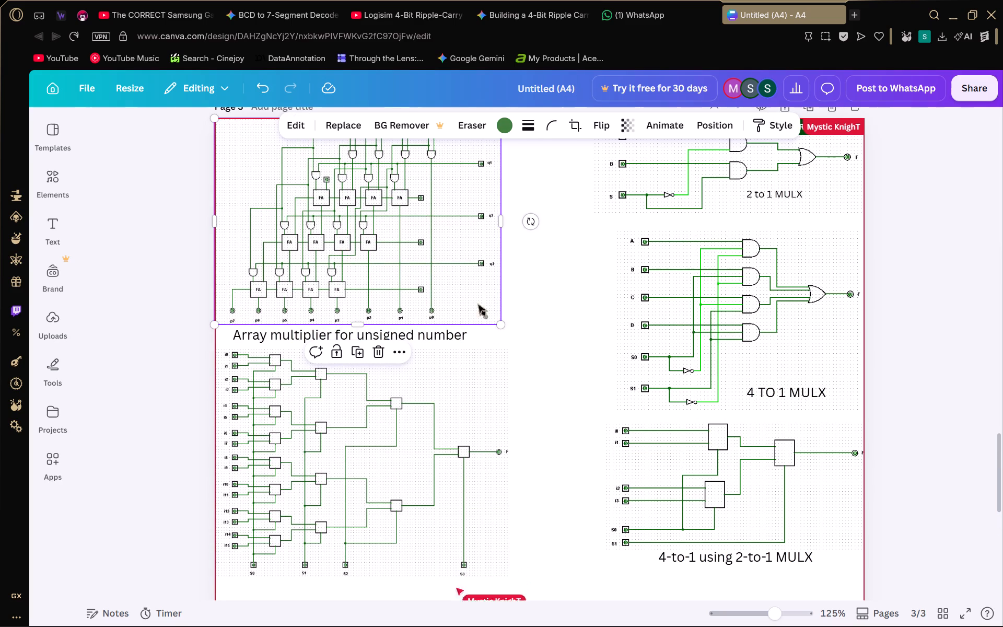
Review the layout of the adder, majority detector and 7 segment diagrams and their captions on page 2.
scroll(539, 324, up, 4)
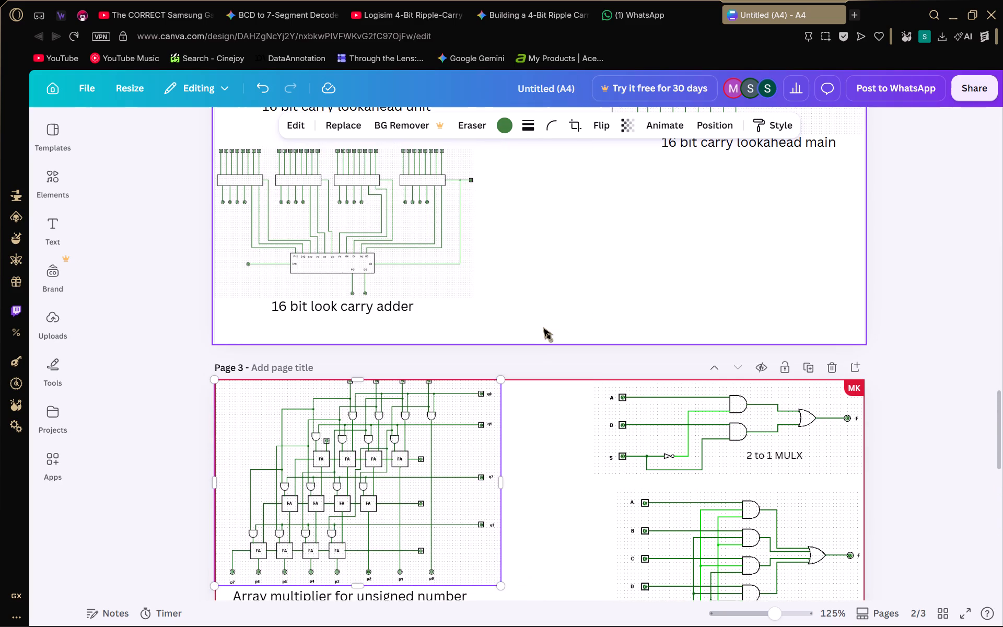
scroll(543, 328, up, 3)
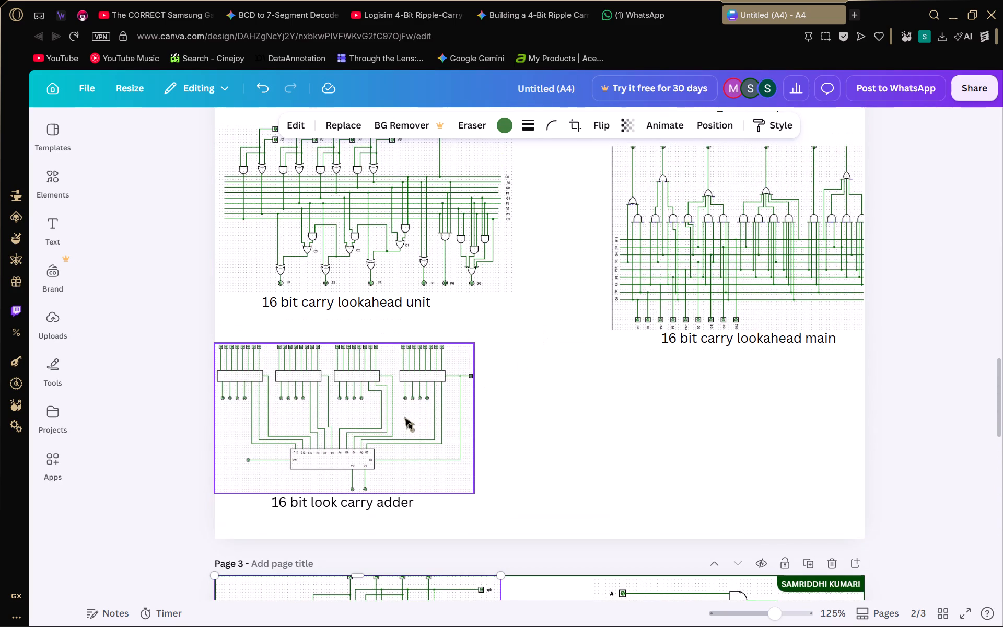
scroll(405, 417, up, 6)
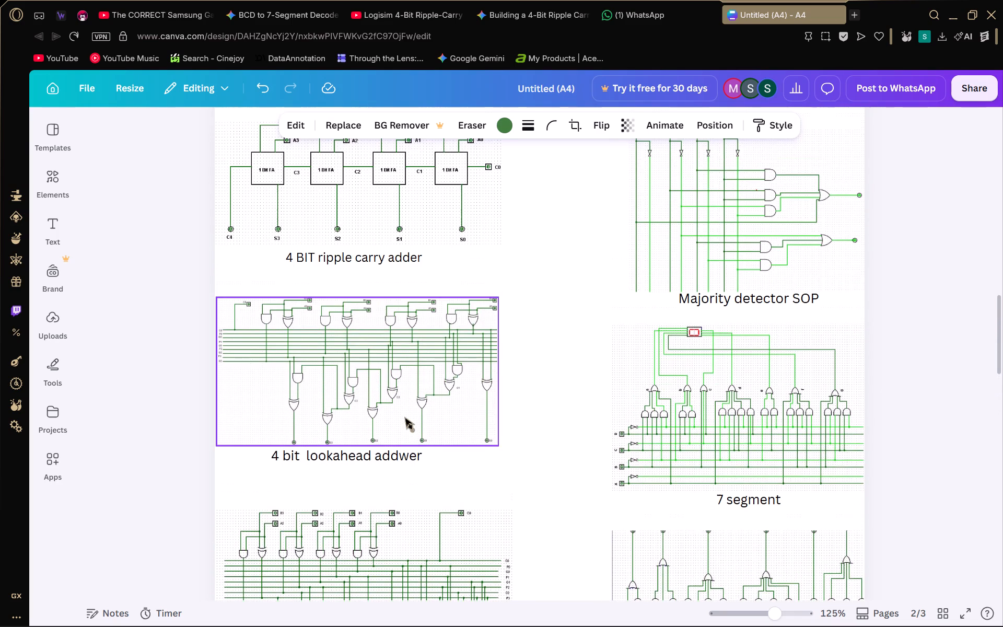
scroll(405, 415, down, 11)
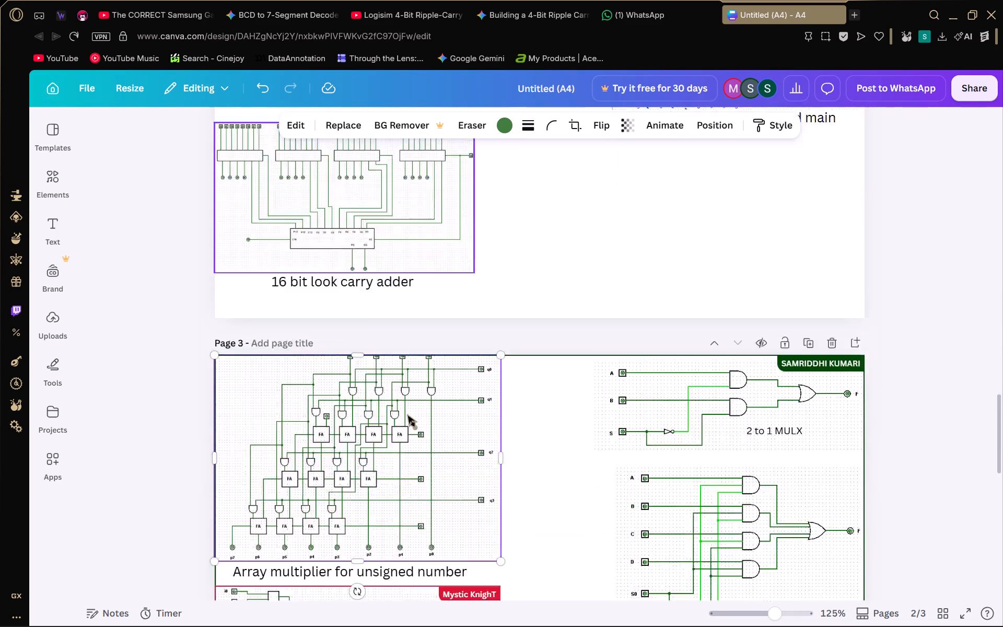
scroll(407, 415, down, 3)
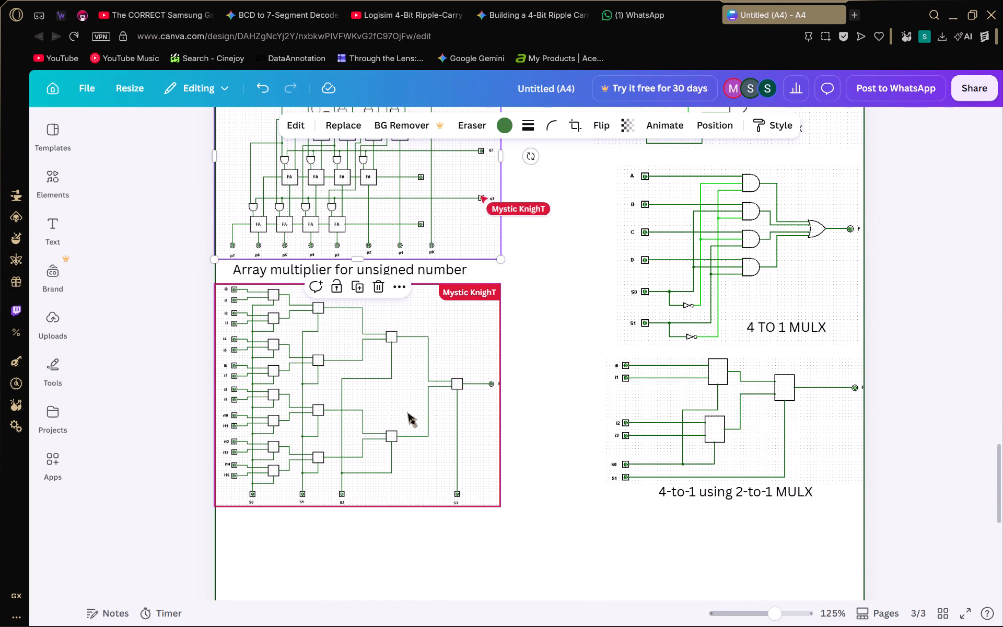
Move the "Array multiplier for unsigned number" caption slightly up, closer beneath its diagram, and deselect it.
drag(427, 269, 427, 263)
click(533, 287)
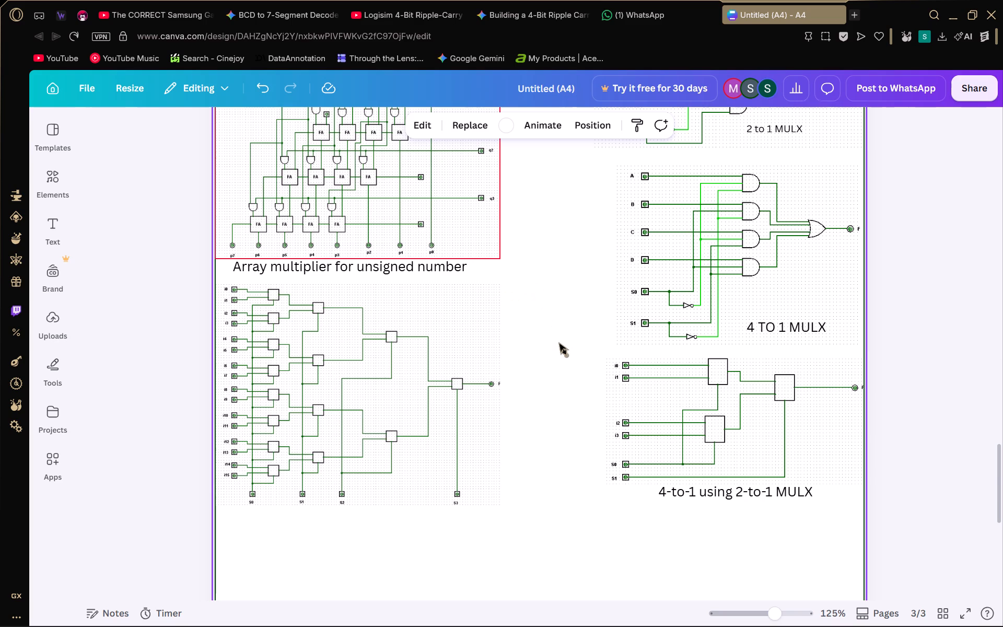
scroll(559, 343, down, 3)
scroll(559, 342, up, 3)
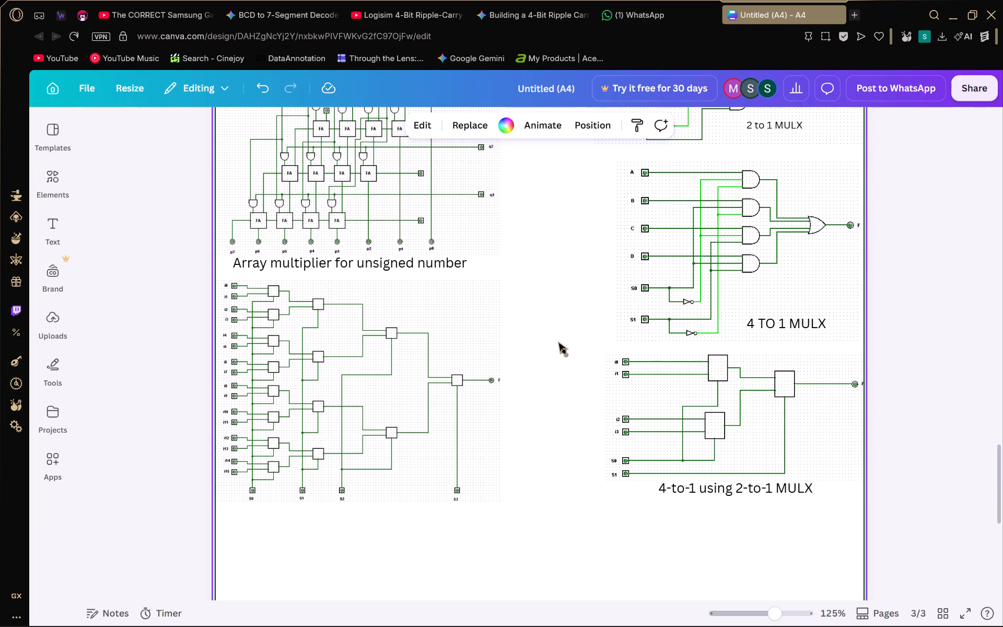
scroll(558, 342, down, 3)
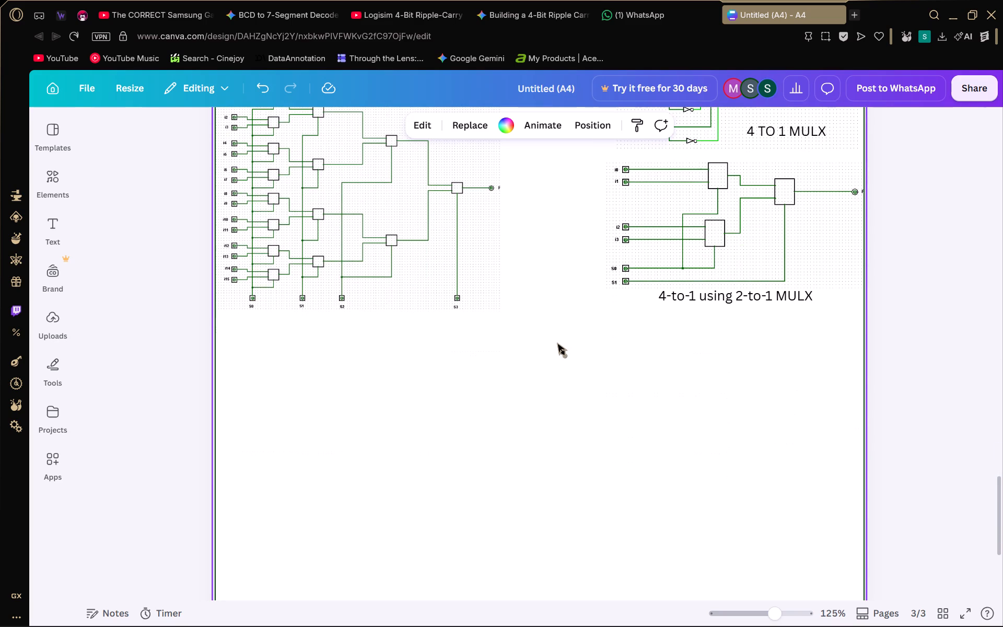
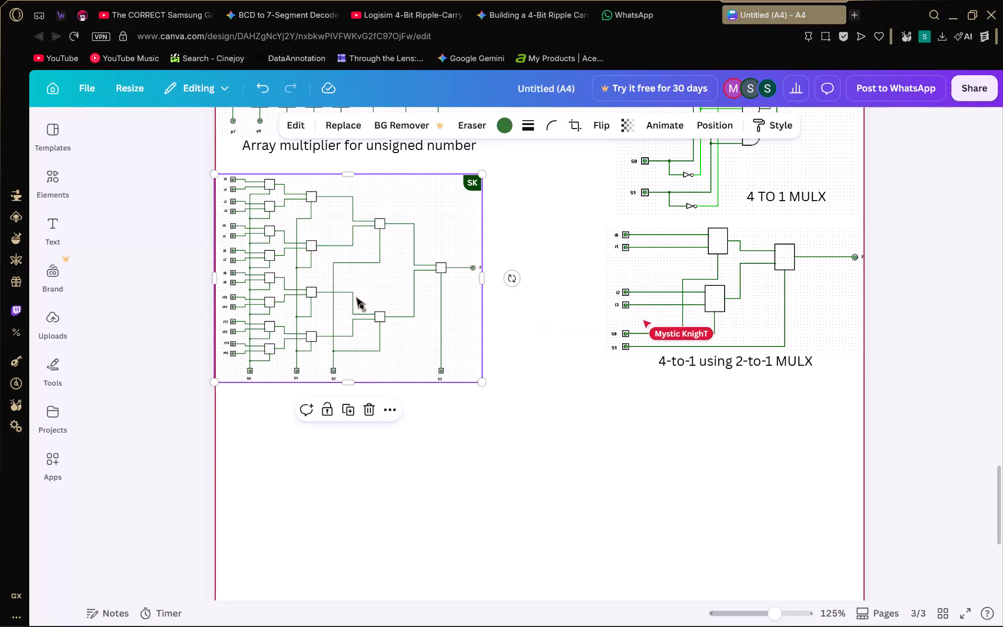
Deselect the 16-to-1 multiplexer diagram and close the two Logisim circuit windows and the Exam folder window.
click(557, 443)
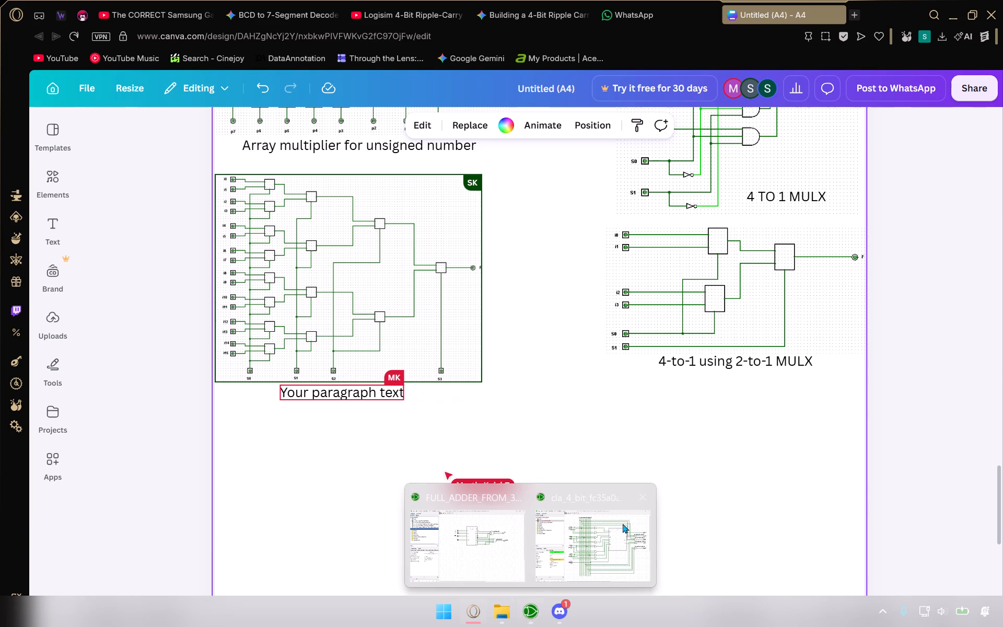
click(649, 497)
click(581, 498)
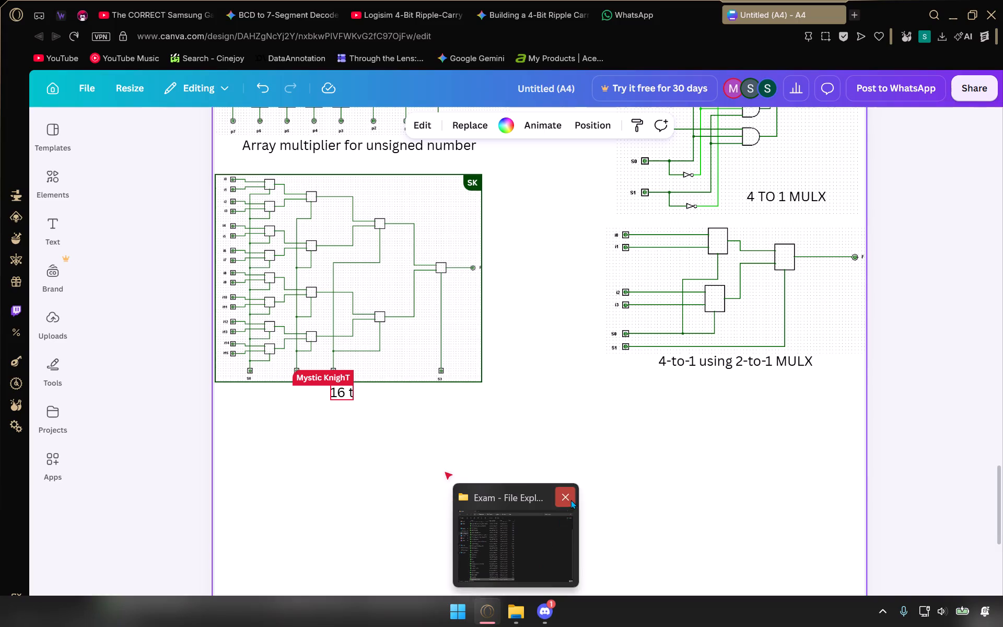
click(571, 500)
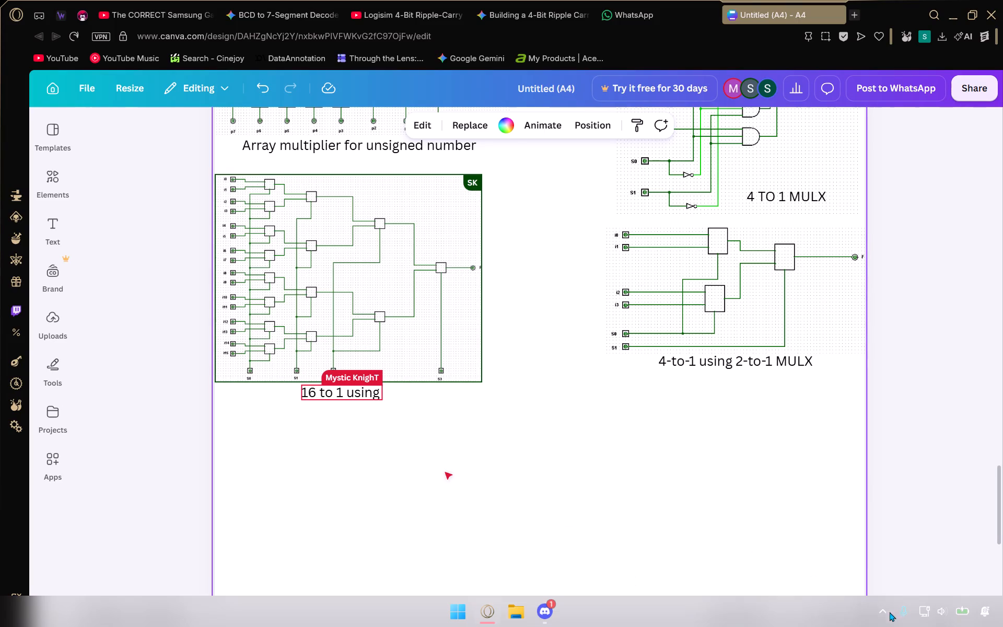
Open the background app with the red symbol from the hidden system tray apps.
click(884, 613)
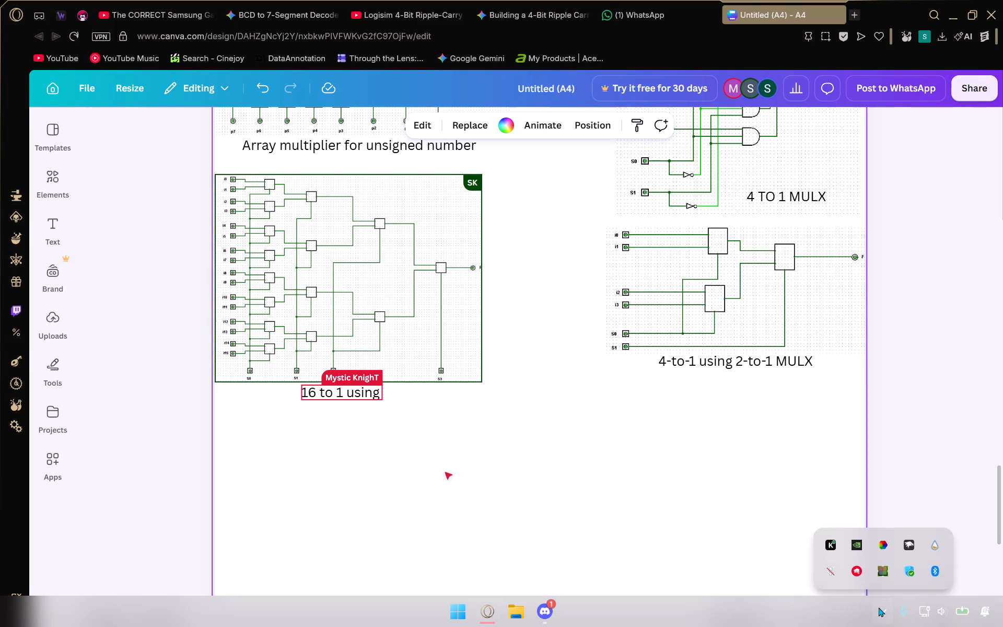
double_click(859, 575)
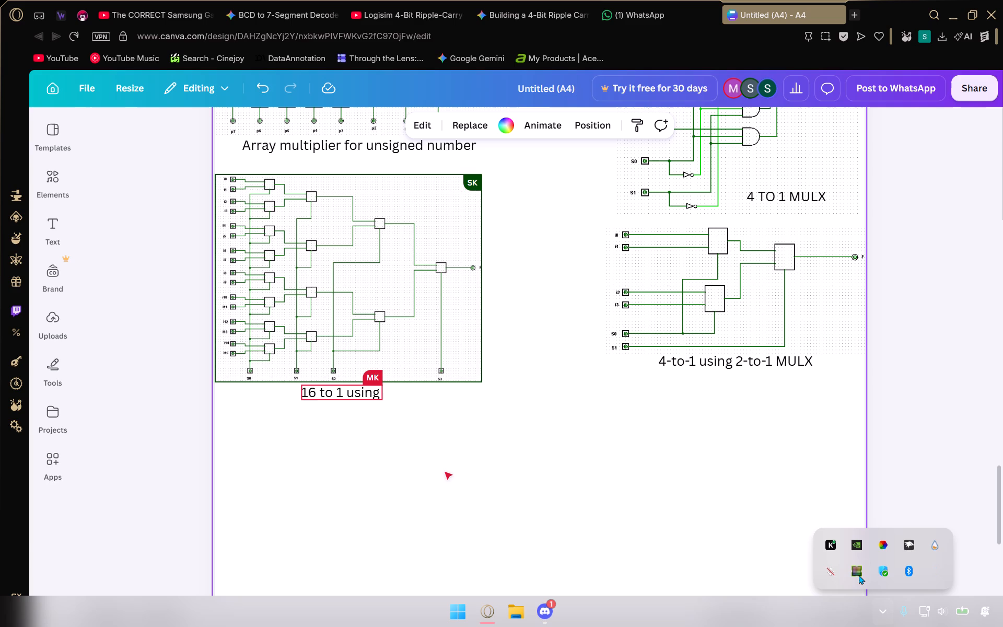
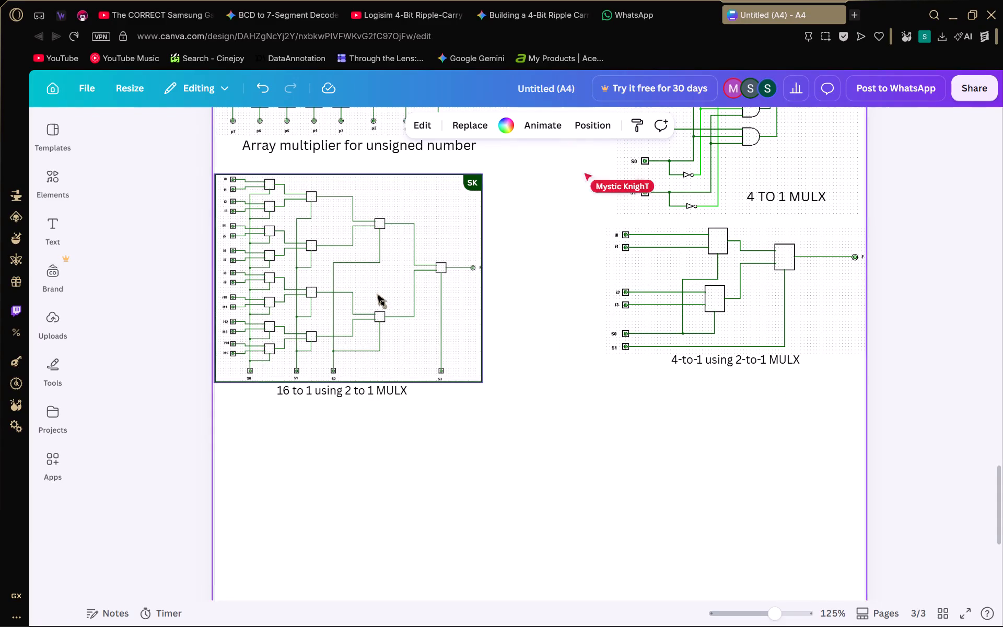
Move the 16-to-1 multiplexer diagram up to just below the array multiplier caption and place its own caption directly beneath the diagram.
drag(377, 294, 376, 290)
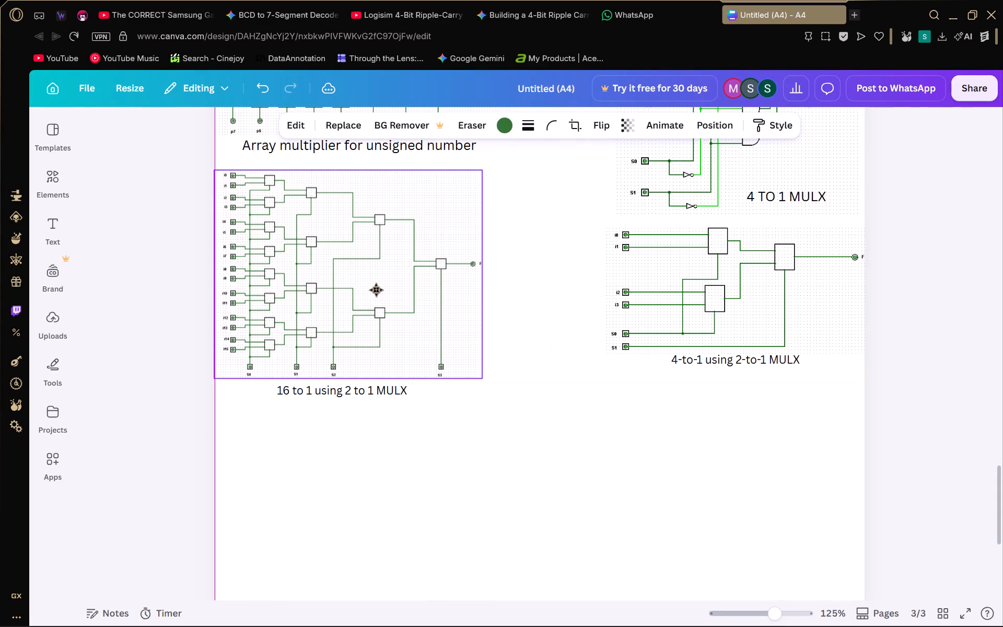
drag(376, 290, 376, 281)
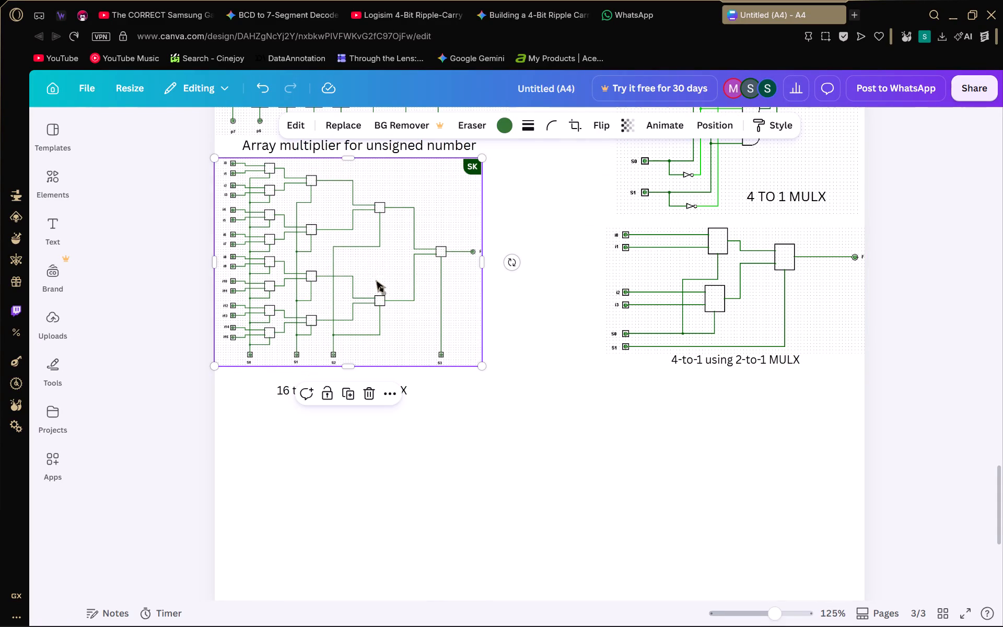
drag(281, 391, 283, 376)
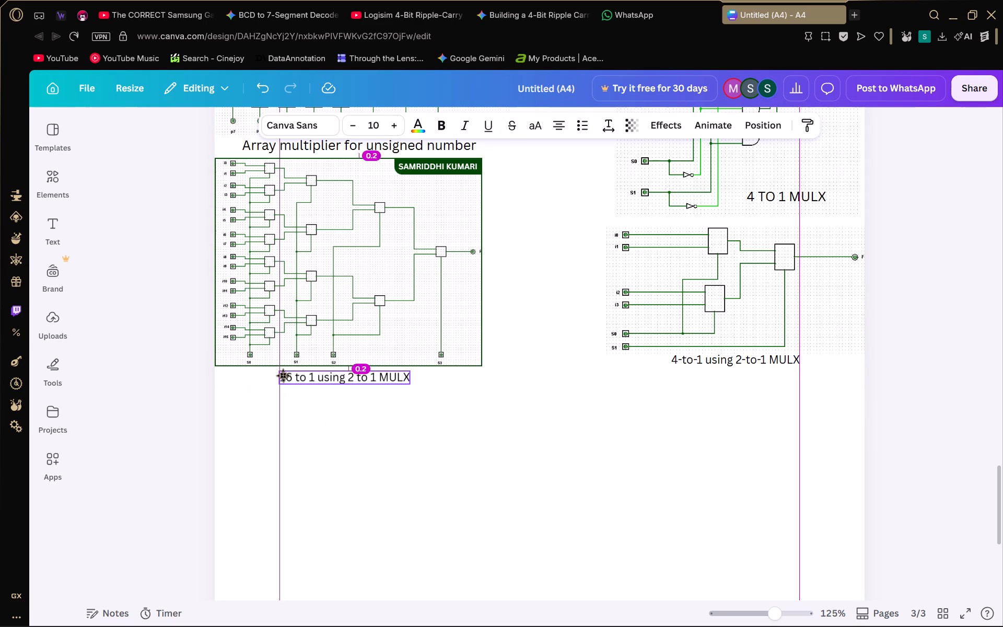
drag(283, 376, 283, 373)
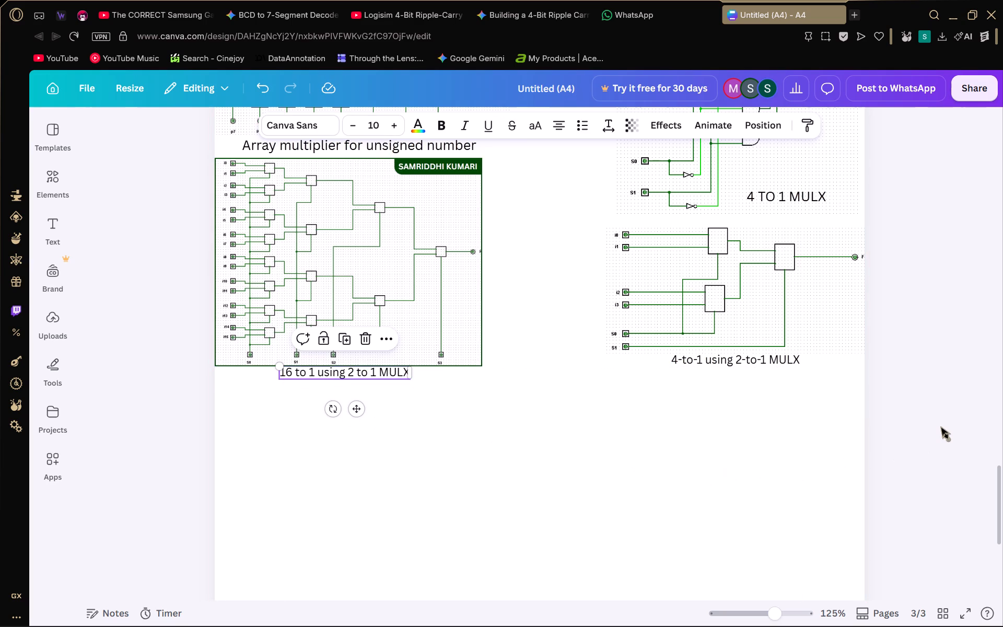
click(941, 427)
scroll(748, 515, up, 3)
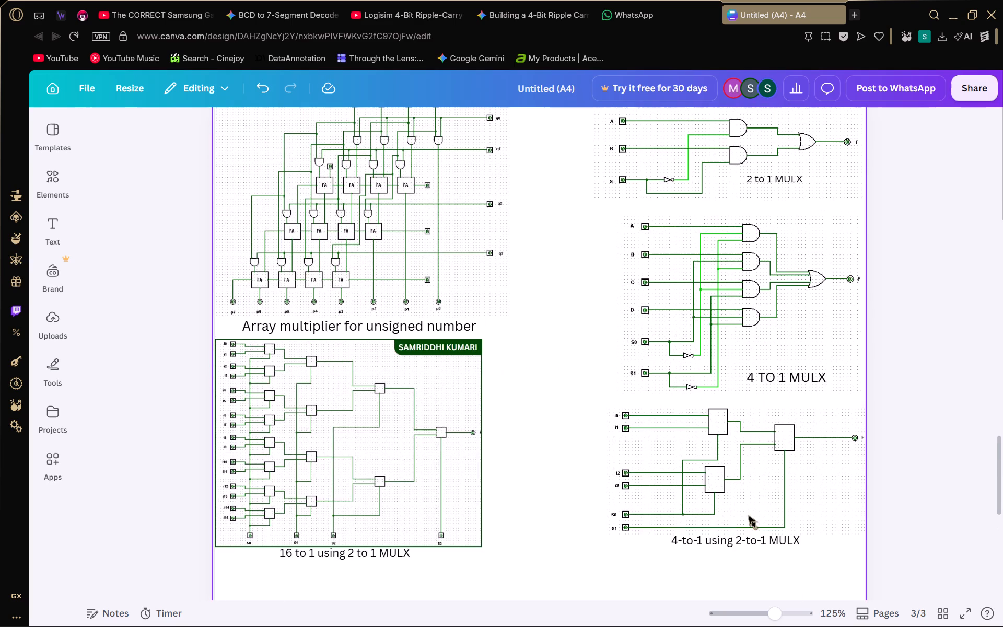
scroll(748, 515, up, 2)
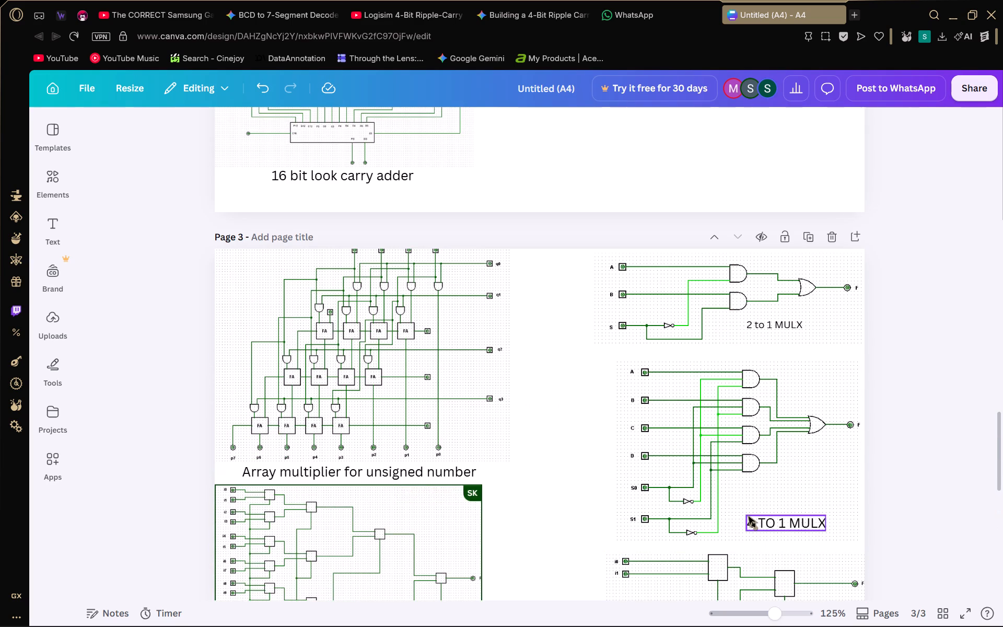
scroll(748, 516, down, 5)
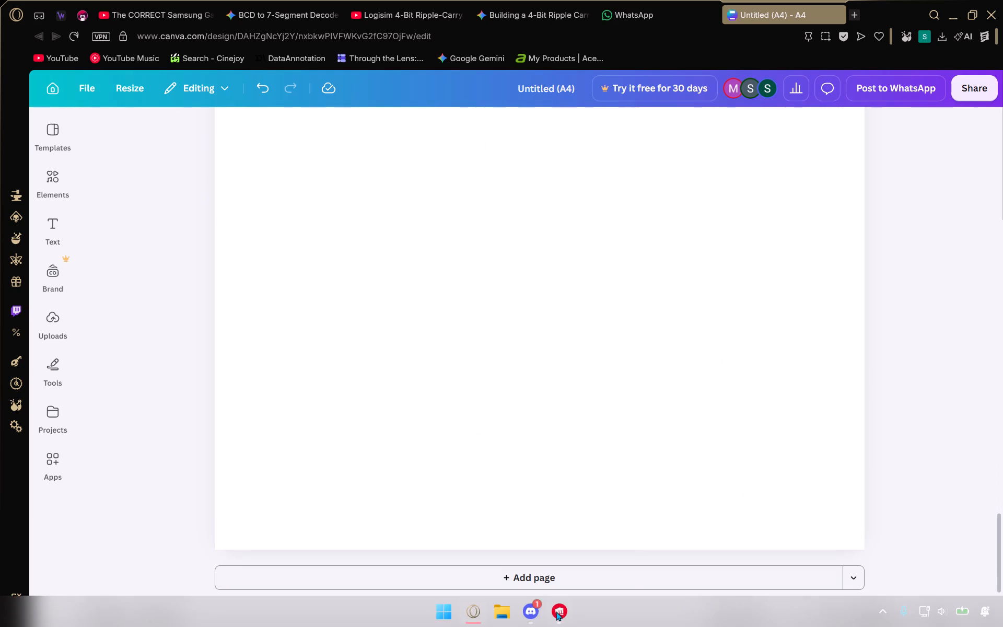
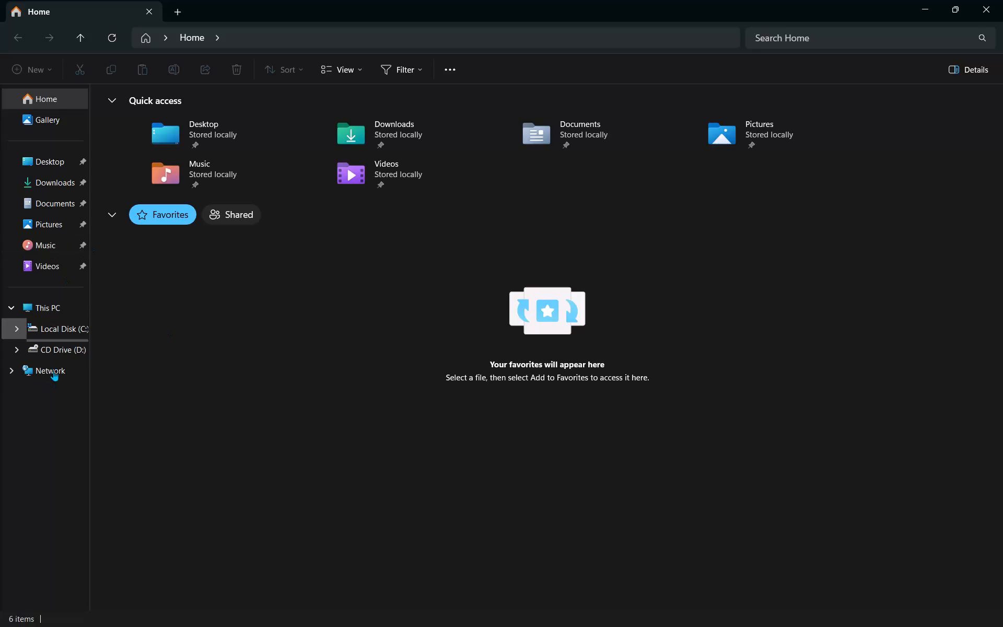
Open the Exam folder under Documents, My Projects, Logisim, Revised in File Explorer.
click(55, 196)
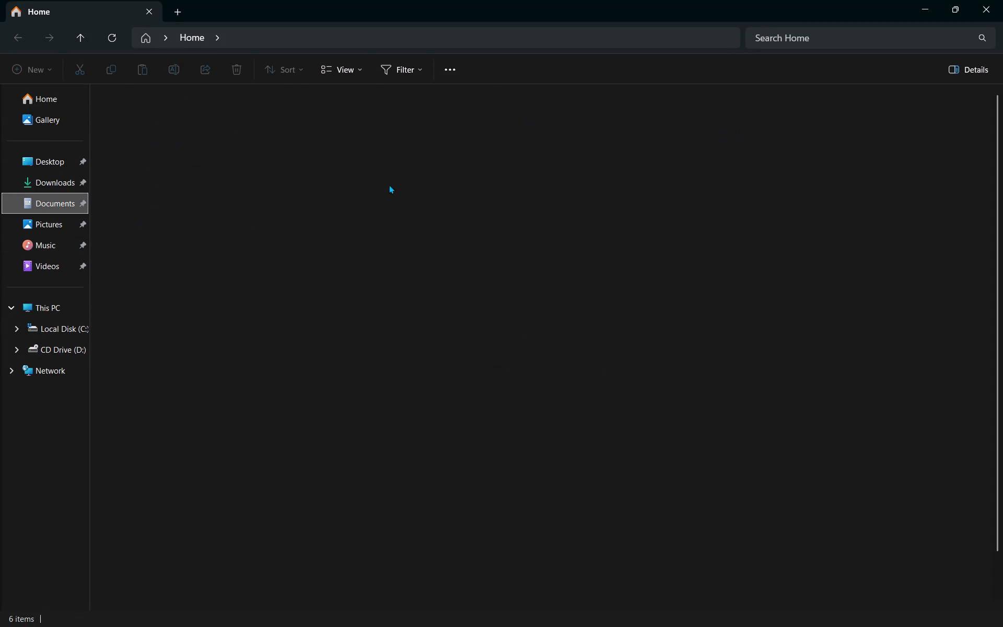
double_click(165, 268)
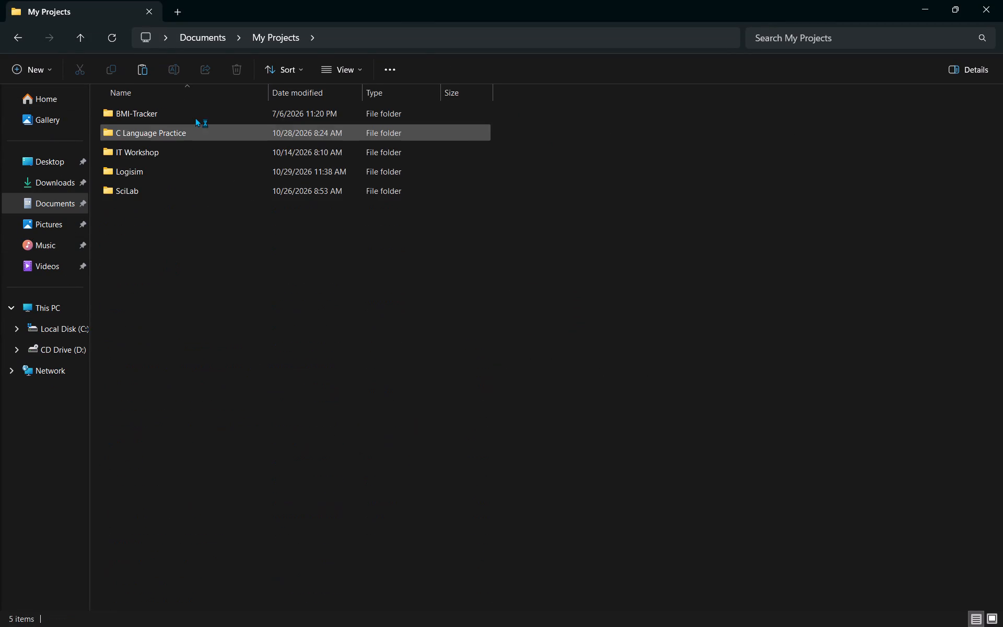
click(195, 118)
double_click(175, 166)
click(205, 118)
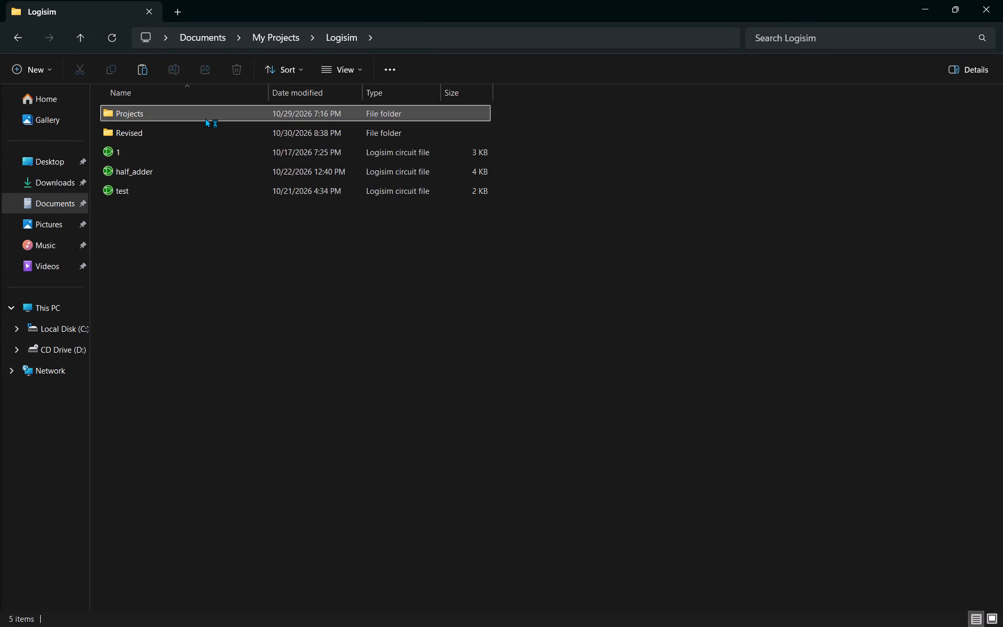
double_click(189, 139)
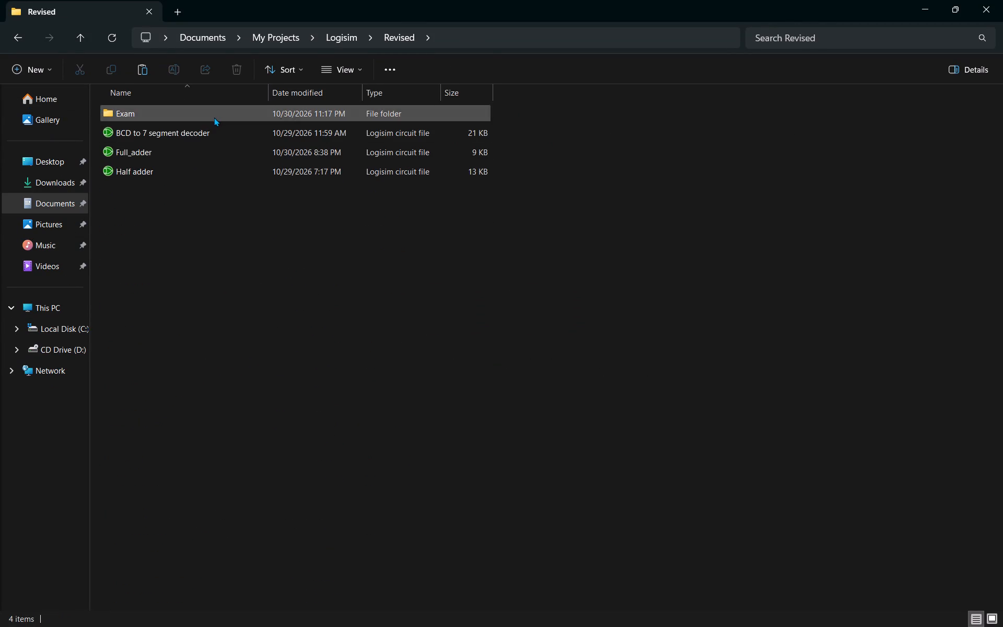
double_click(215, 117)
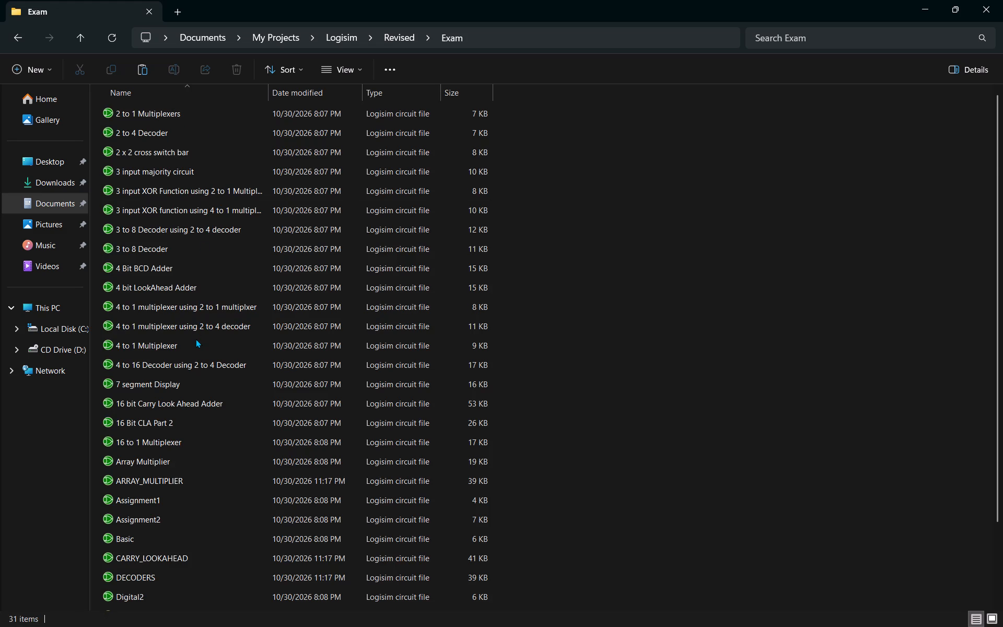
Find the "2 x 2 cross switch bar" circuit file and open it in Logisim-evolution, accepting the old-format compatibility notice.
scroll(207, 414, down, 7)
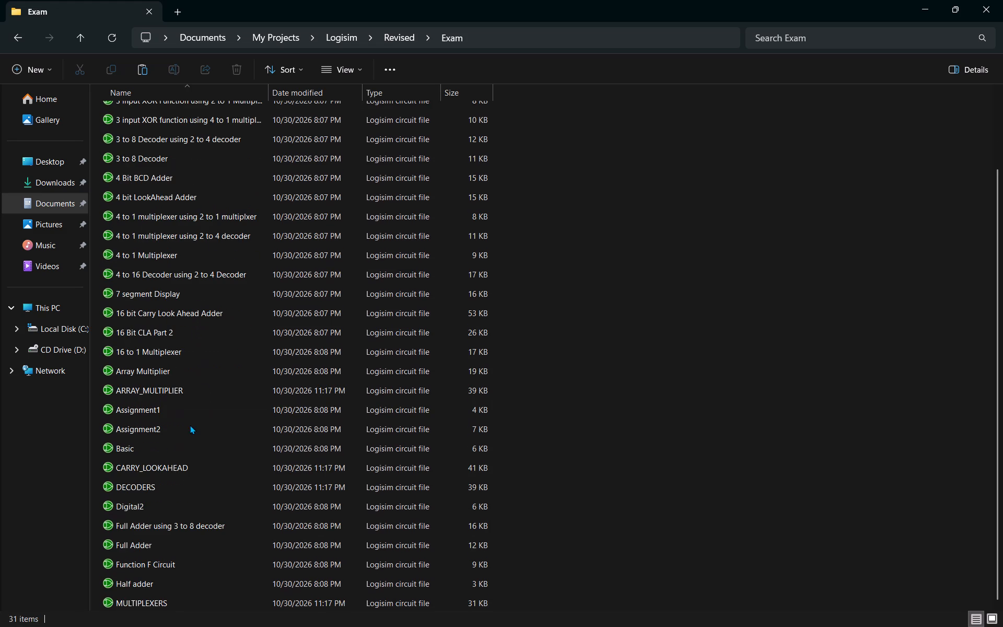
scroll(153, 378, up, 3)
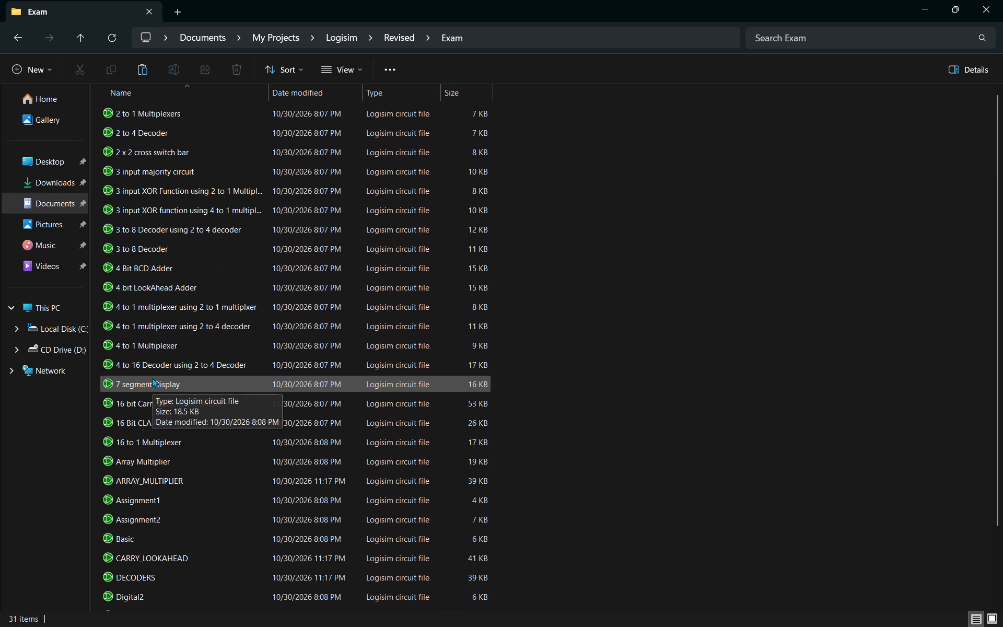
scroll(153, 378, up, 2)
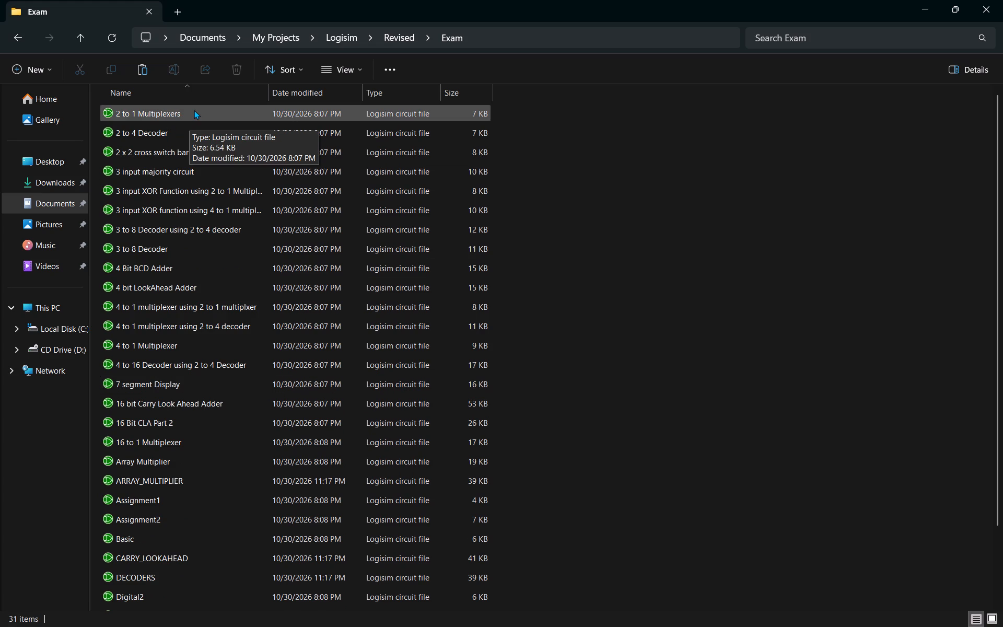
double_click(215, 152)
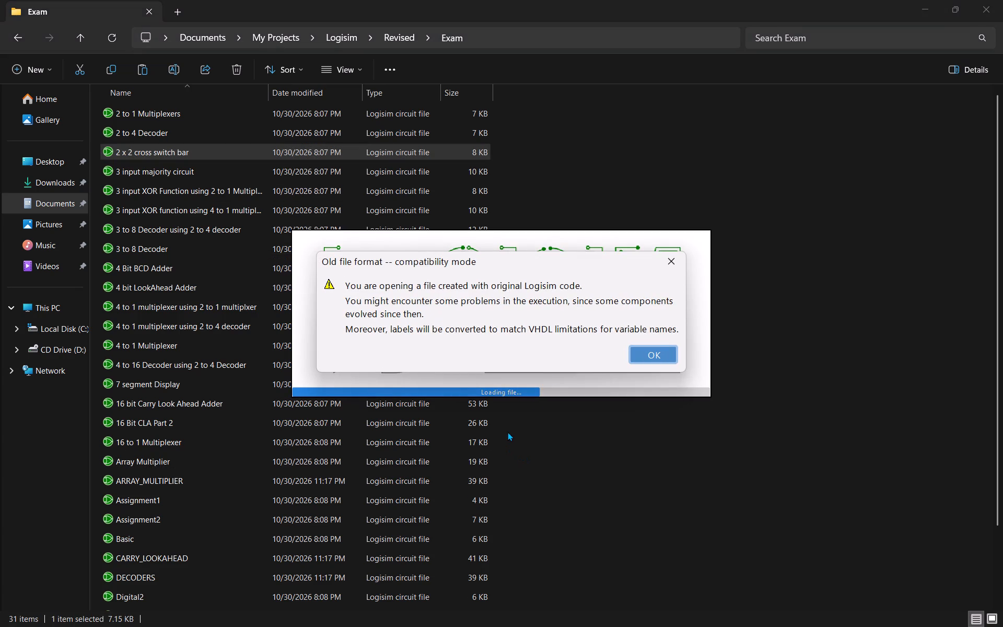
click(650, 355)
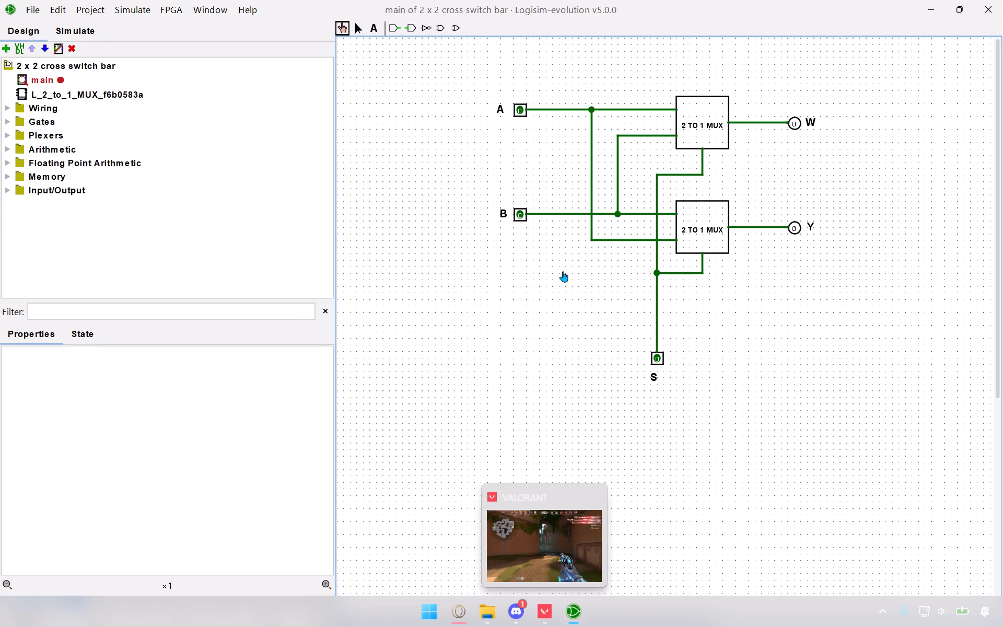
Open the L_2_to_1_MUX subcircuit and capture a screen snip of its gate diagram, including the "Main Logic Circuit" label.
double_click(90, 99)
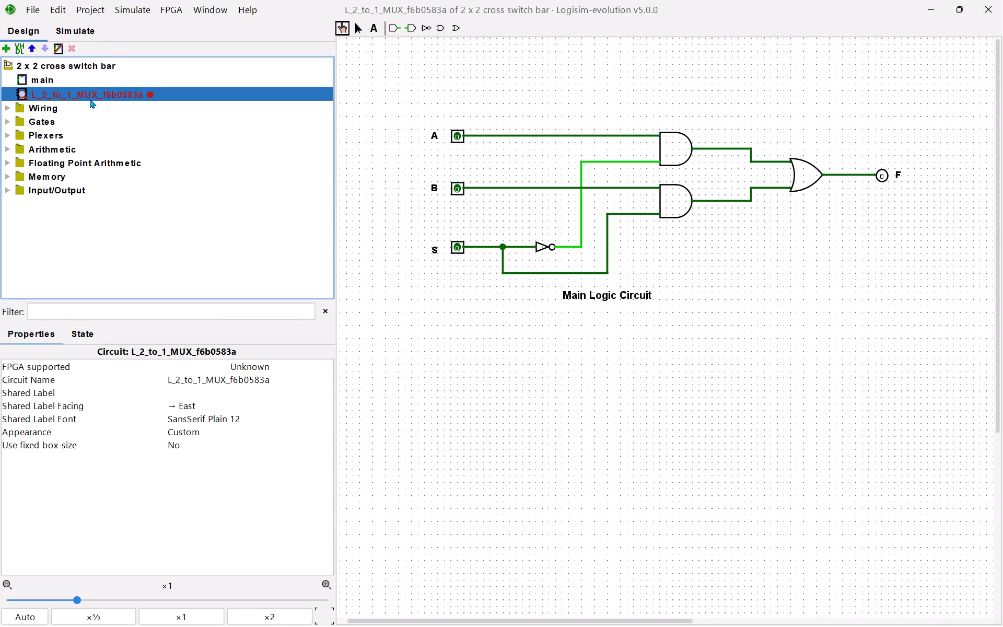
key(Print)
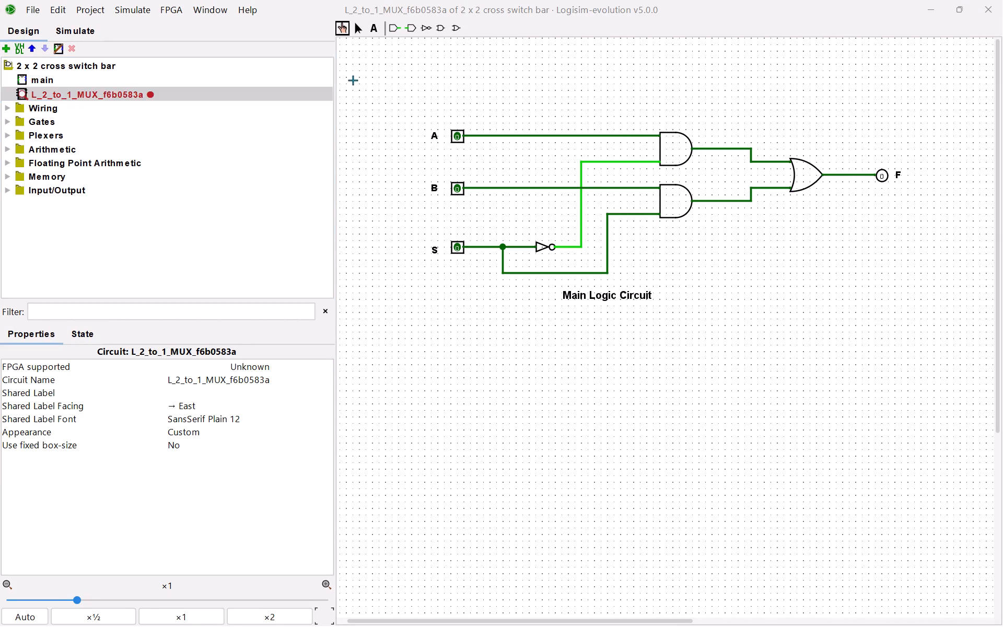
click(355, 80)
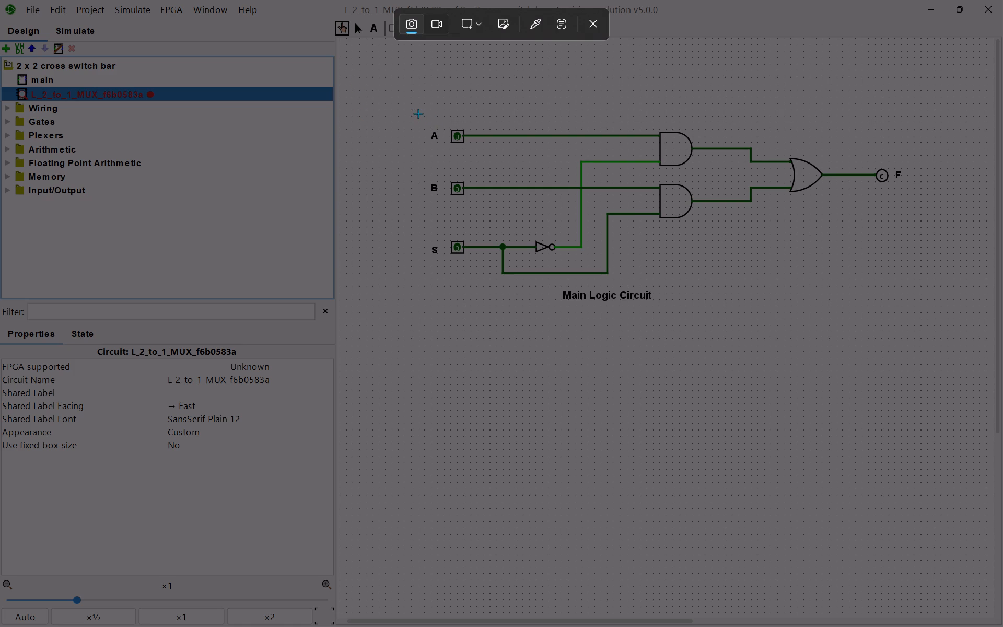
drag(413, 113, 914, 310)
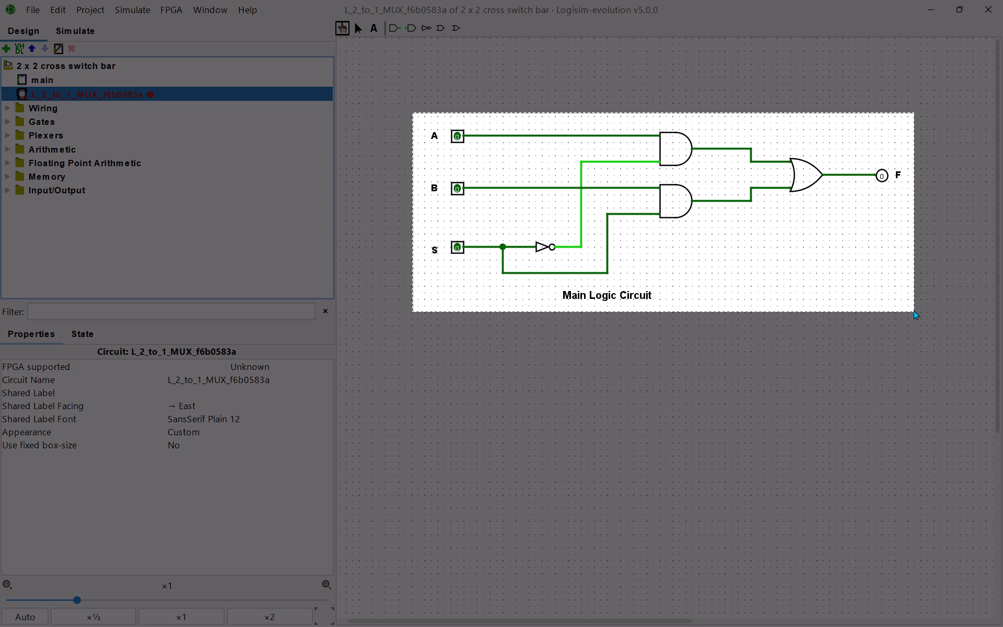
drag(914, 310, 907, 309)
Return to the main circuit, snip the full diagram with both 2 TO 1 MUX blocks, and minimize Logisim-evolution.
double_click(45, 76)
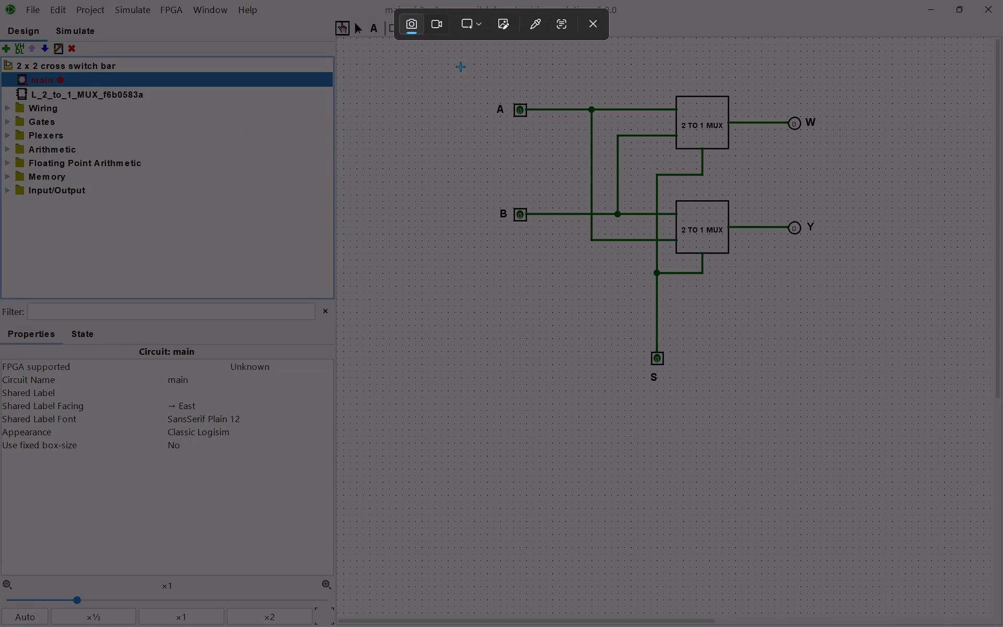
drag(460, 66, 847, 388)
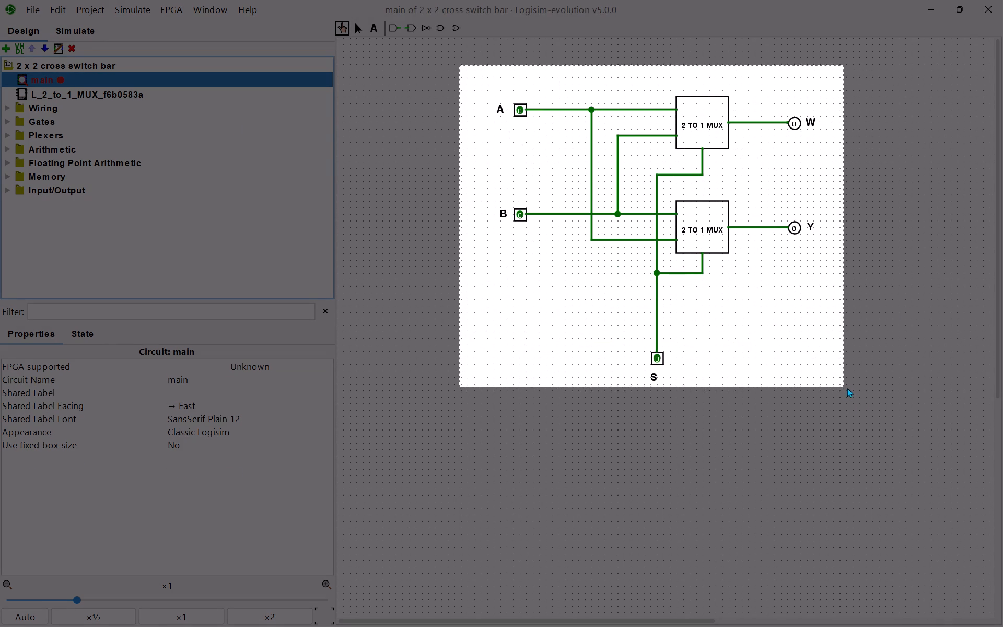
drag(847, 388, 851, 390)
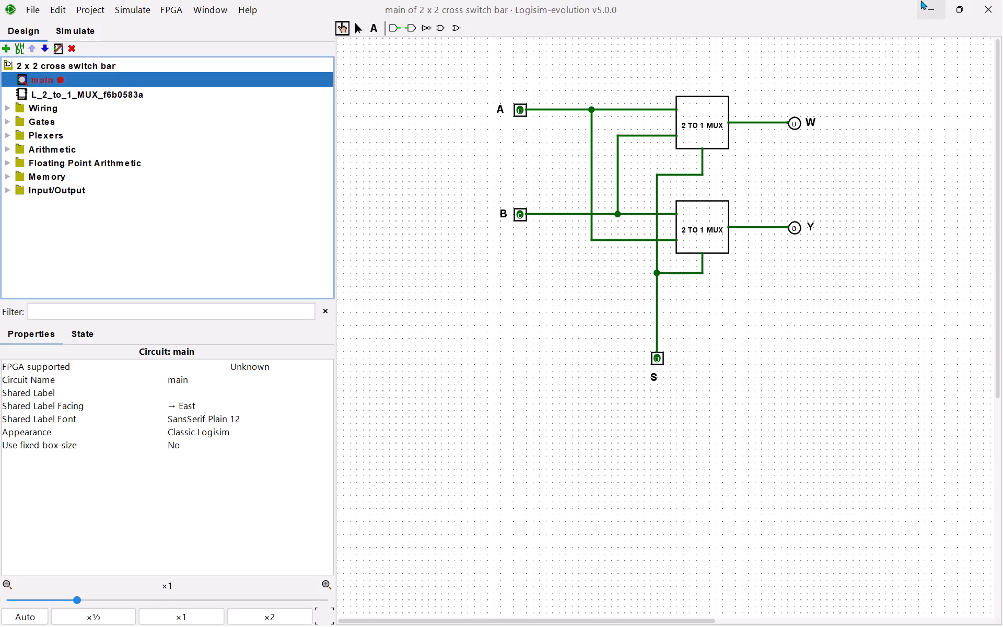
click(930, 0)
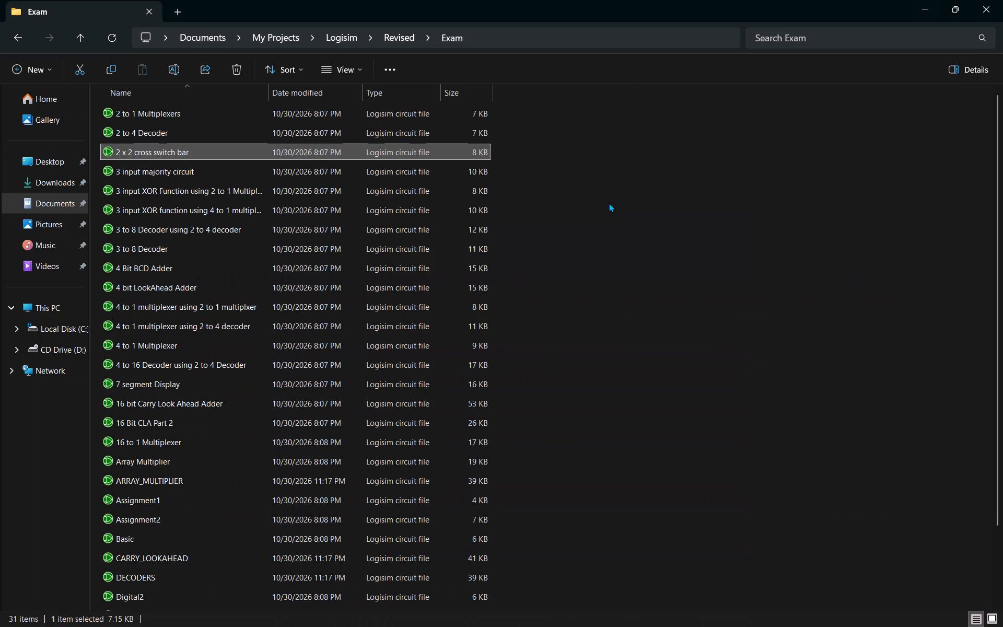
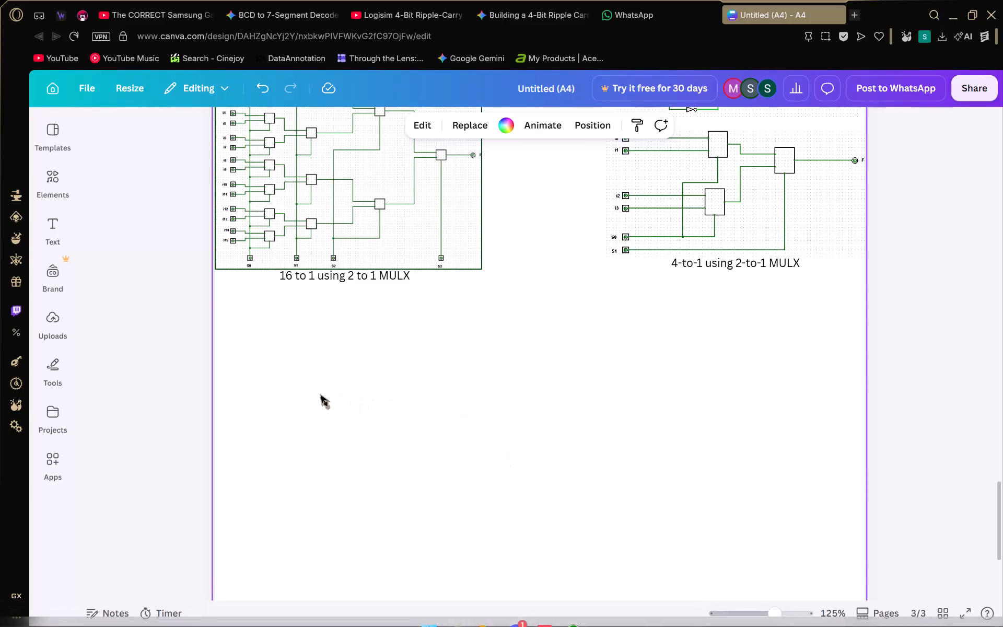
click(320, 394)
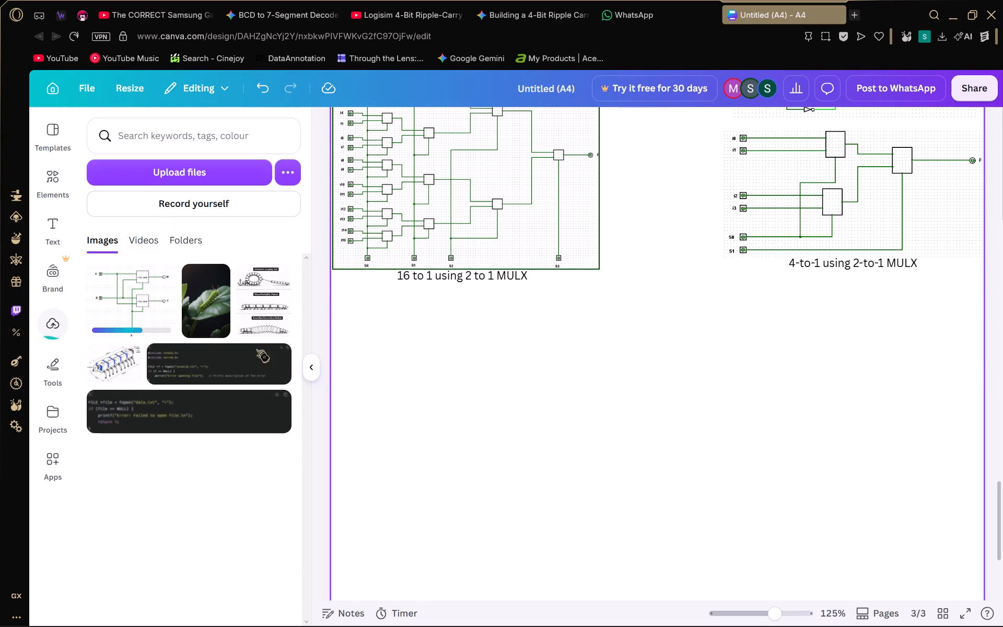
Open the upload file picker again for another image.
click(163, 175)
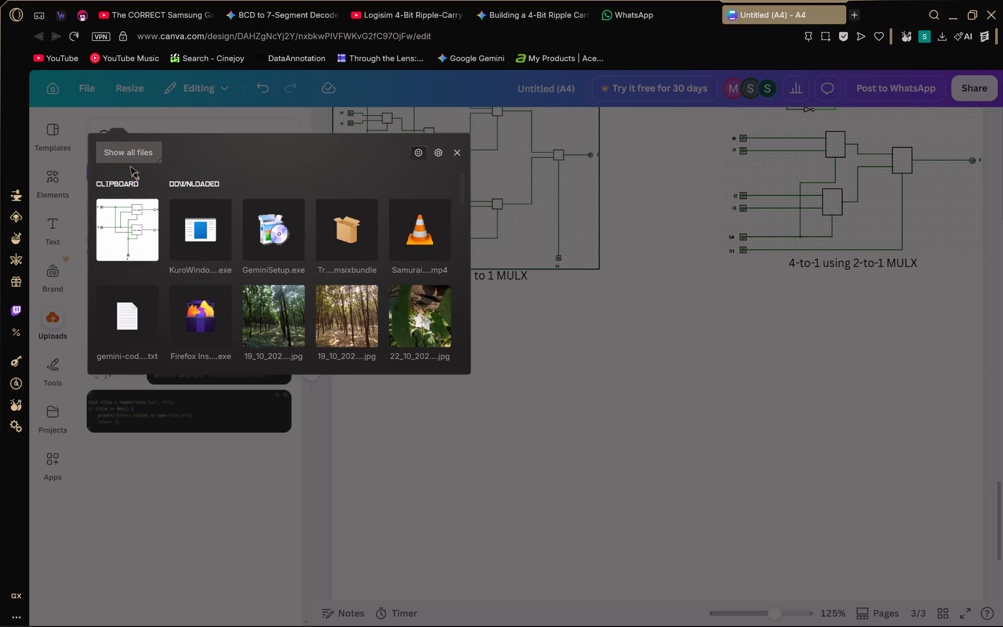